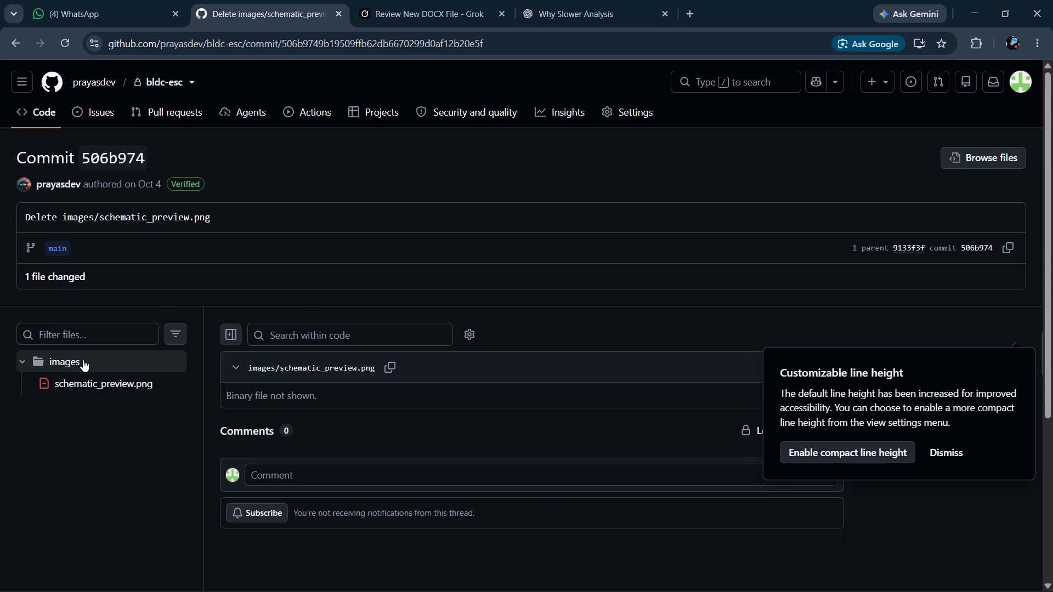
# Inspect the deleted images/schematic_preview.png entry in commit 506b974 and try to open the file.
pyautogui.click(106, 384)
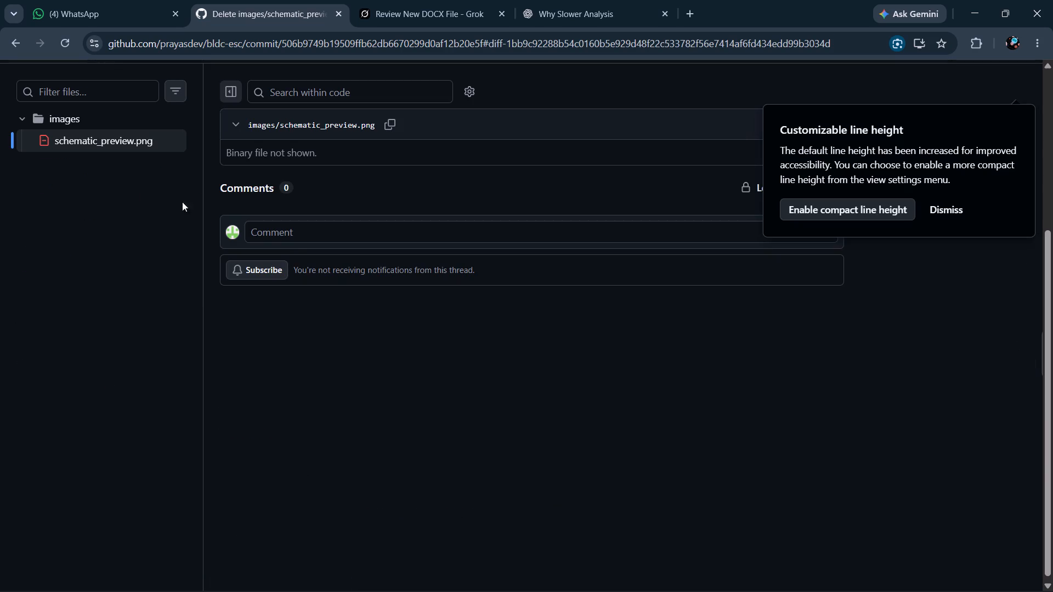
pyautogui.scroll(1, 326, 251)
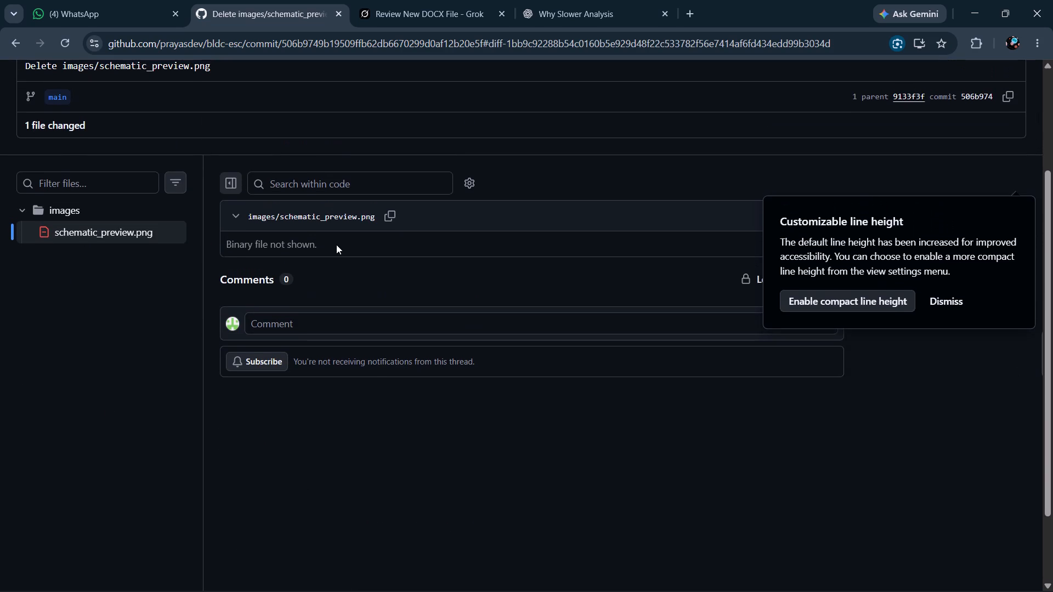
pyautogui.click(335, 218)
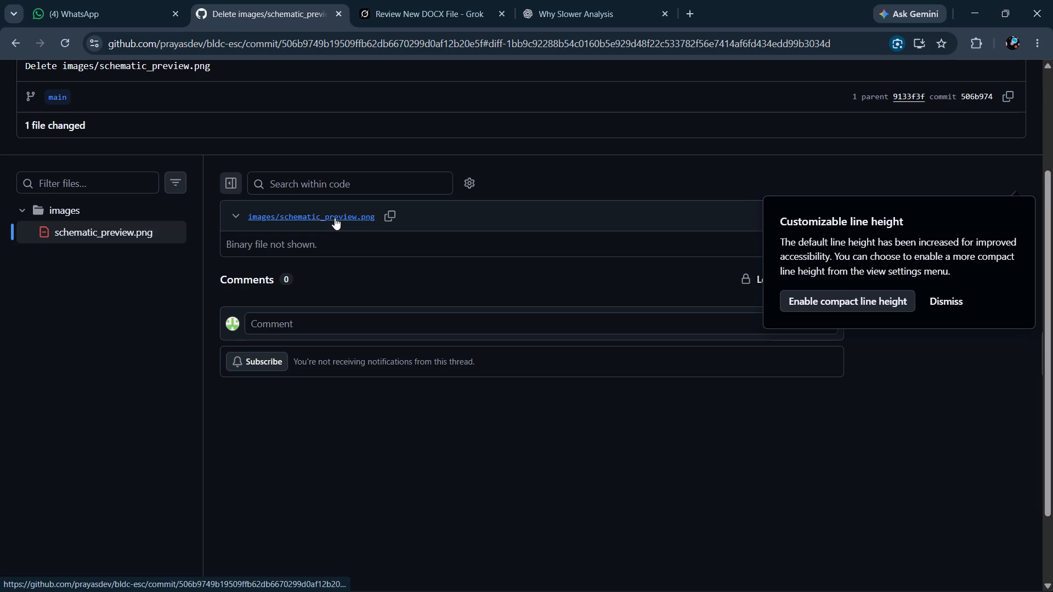
pyautogui.click(335, 218)
pyautogui.click(335, 218)
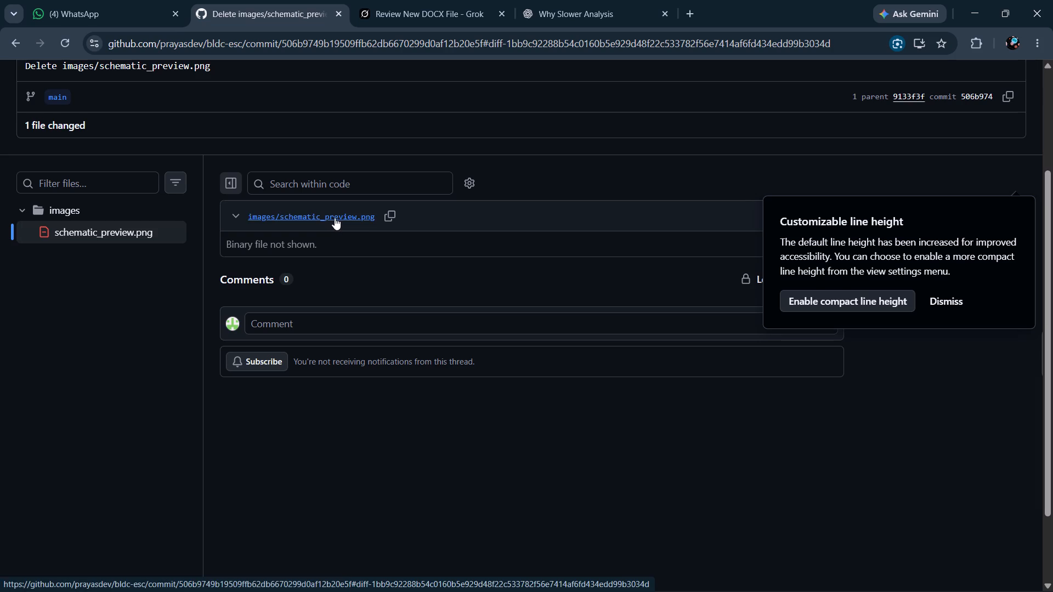
pyautogui.click(236, 218)
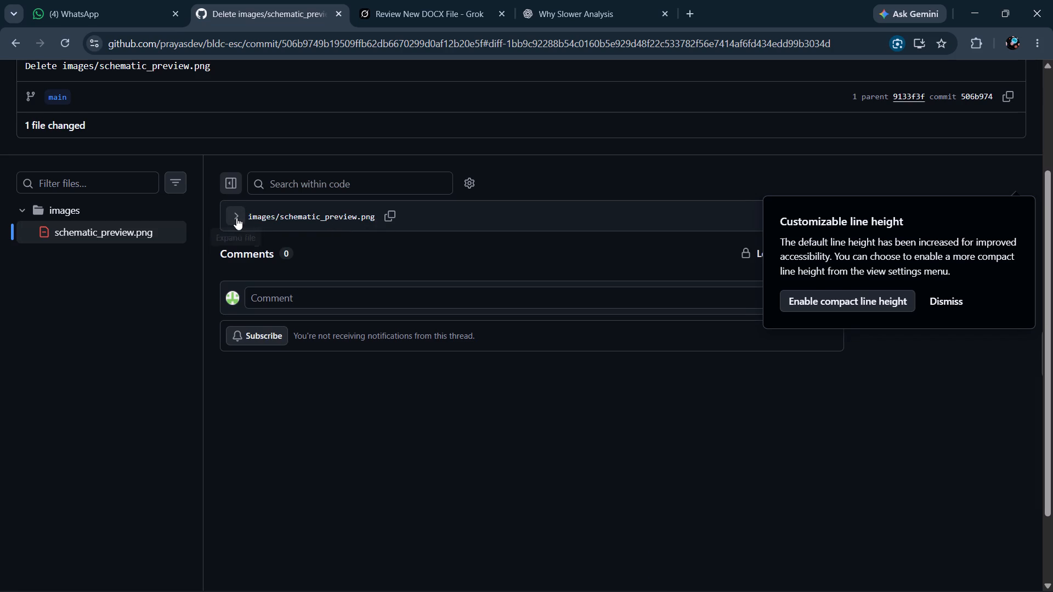
pyautogui.click(239, 219)
pyautogui.moveTo(291, 227); pyautogui.dragTo(298, 220)
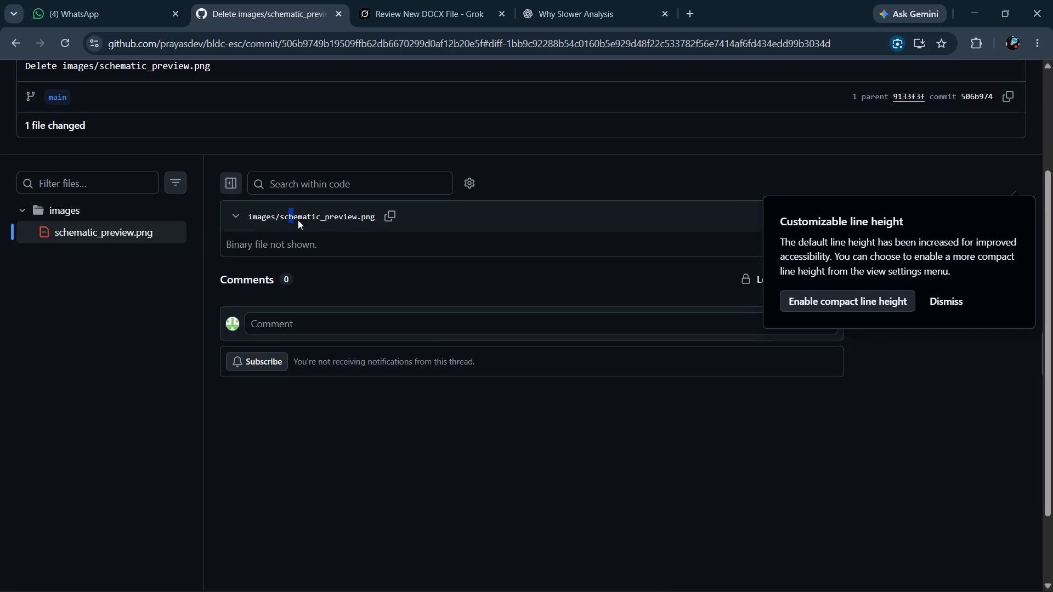
pyautogui.moveTo(298, 220); pyautogui.dragTo(302, 217)
pyautogui.click(302, 217)
pyautogui.click(329, 214)
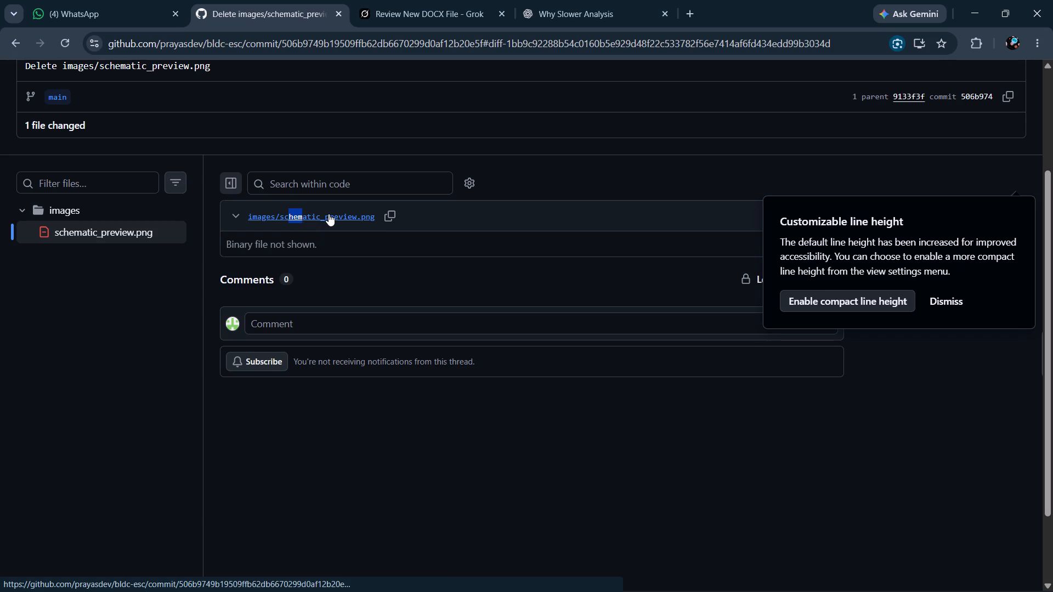
pyautogui.click(418, 209)
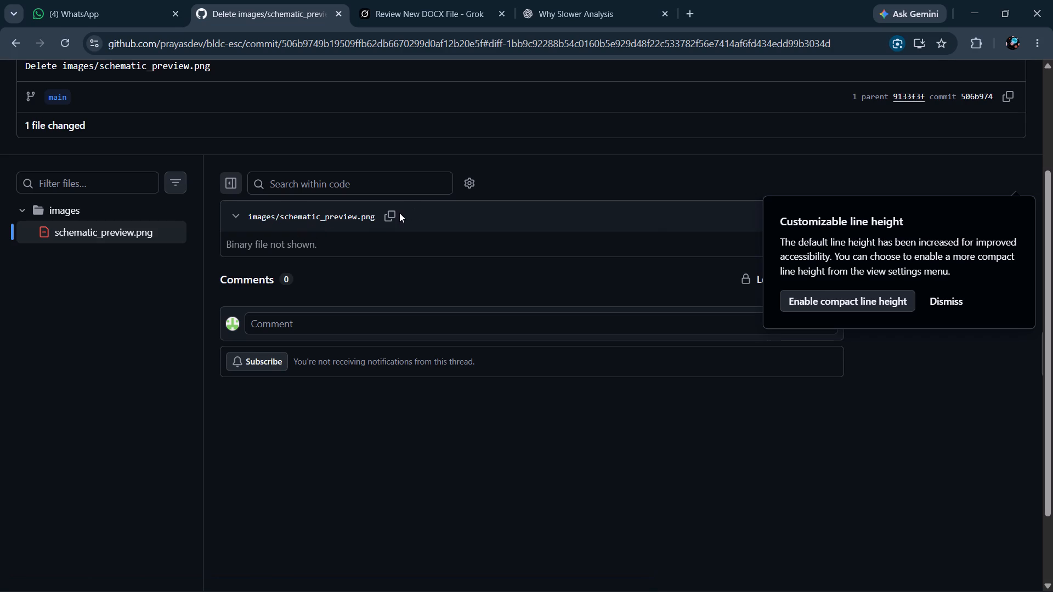
pyautogui.click(337, 213)
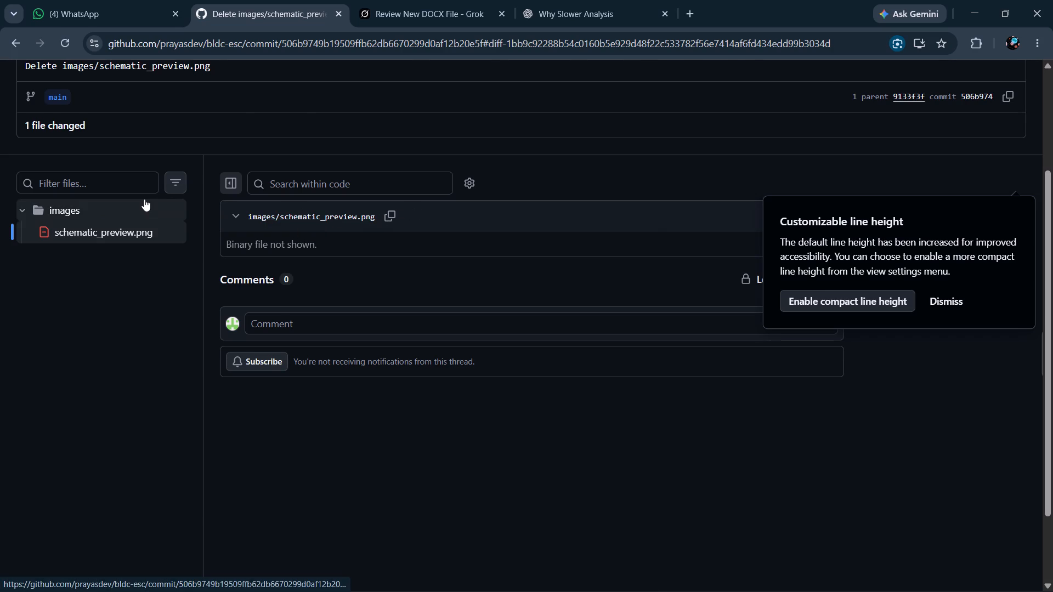
pyautogui.scroll(2, 144, 186)
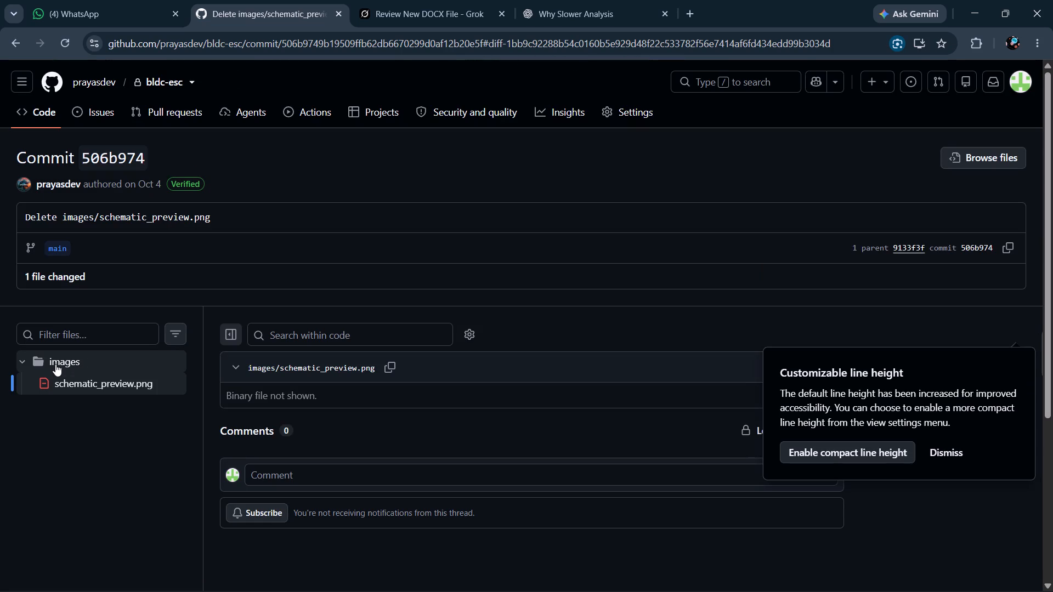
pyautogui.click(55, 364)
pyautogui.hscroll(6, 175, 302)
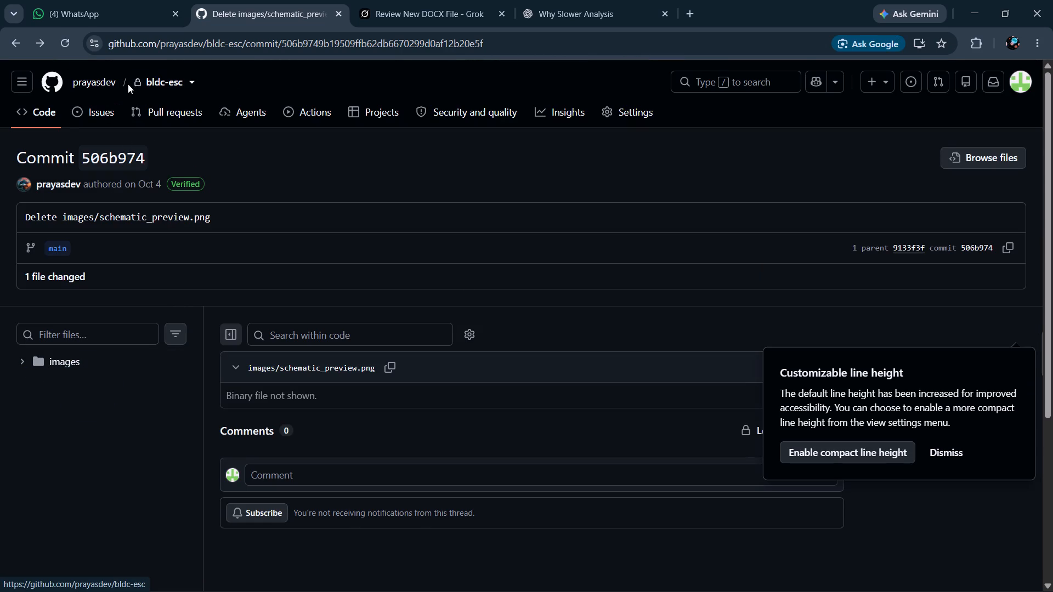
# Open the bldc-esc repository's images folder and view hardware-setup.jpg and timing-diagram.png.
pyautogui.click(143, 88)
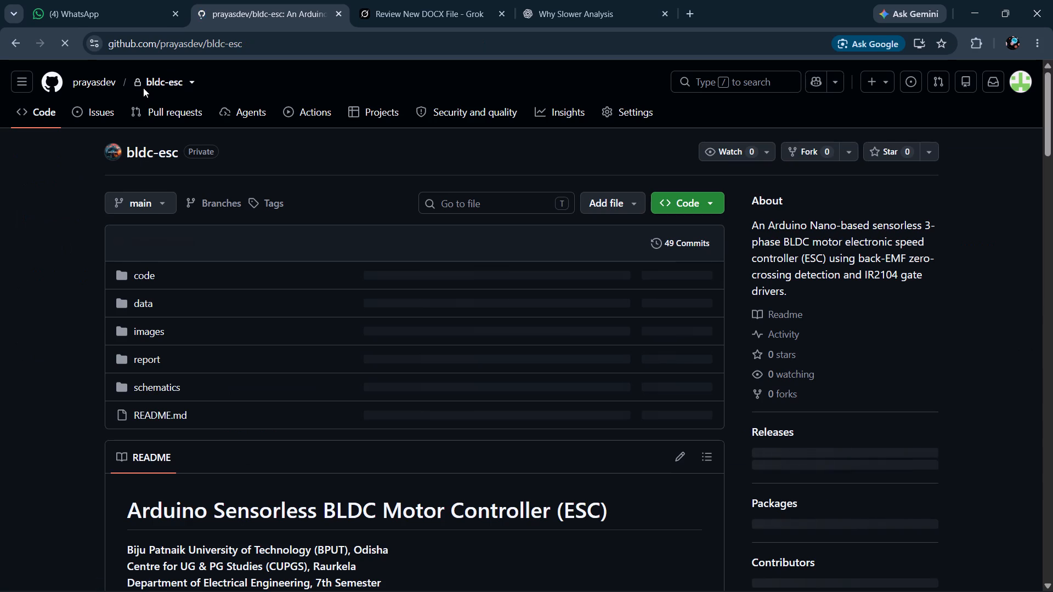
pyautogui.click(163, 331)
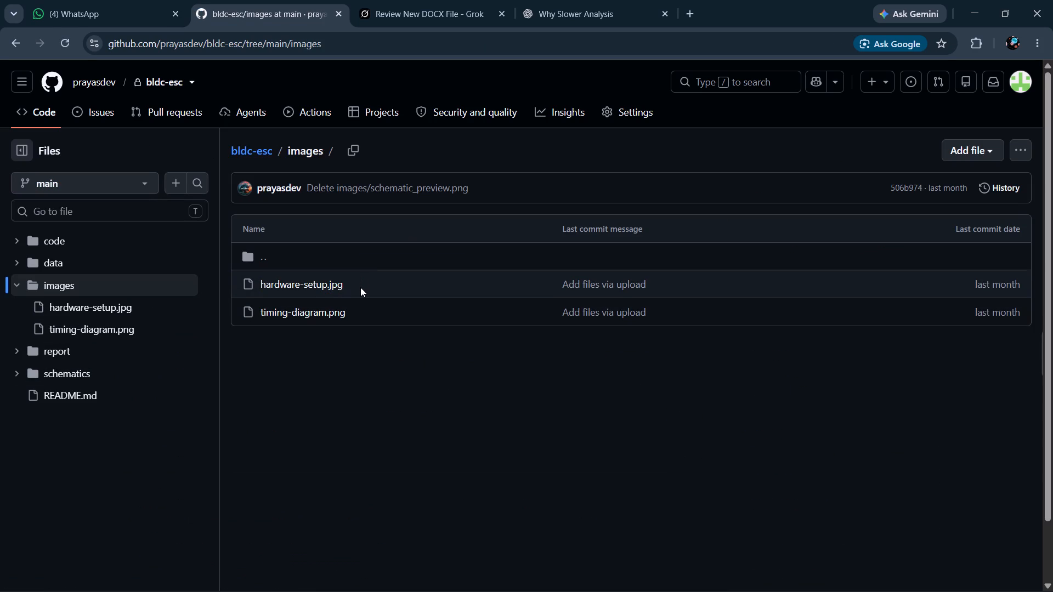
pyautogui.click(360, 287)
pyautogui.click(337, 287)
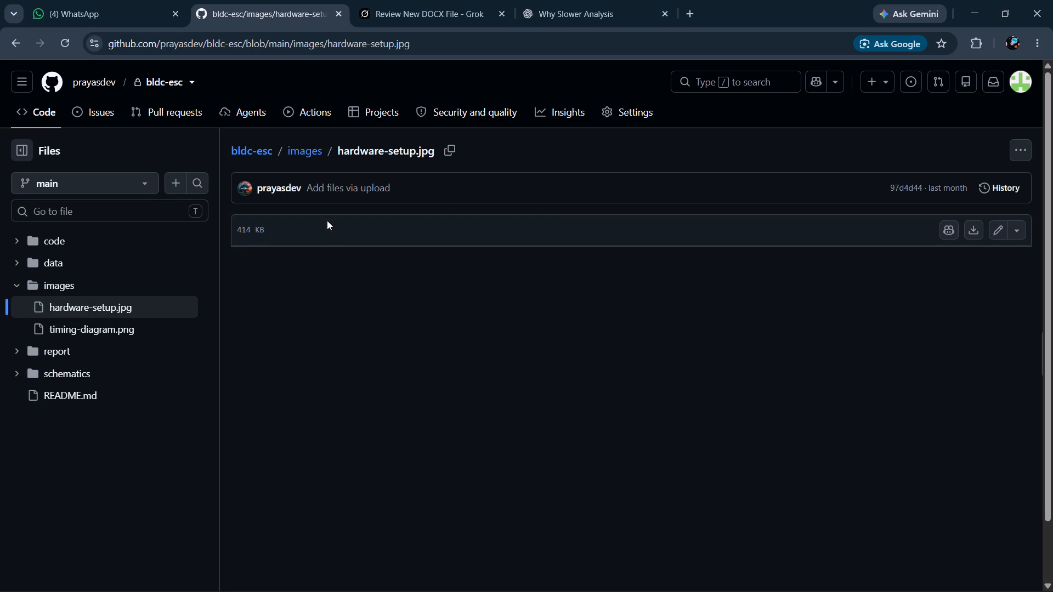
pyautogui.scroll(-3, 387, 308)
pyautogui.scroll(4, 387, 308)
pyautogui.click(313, 147)
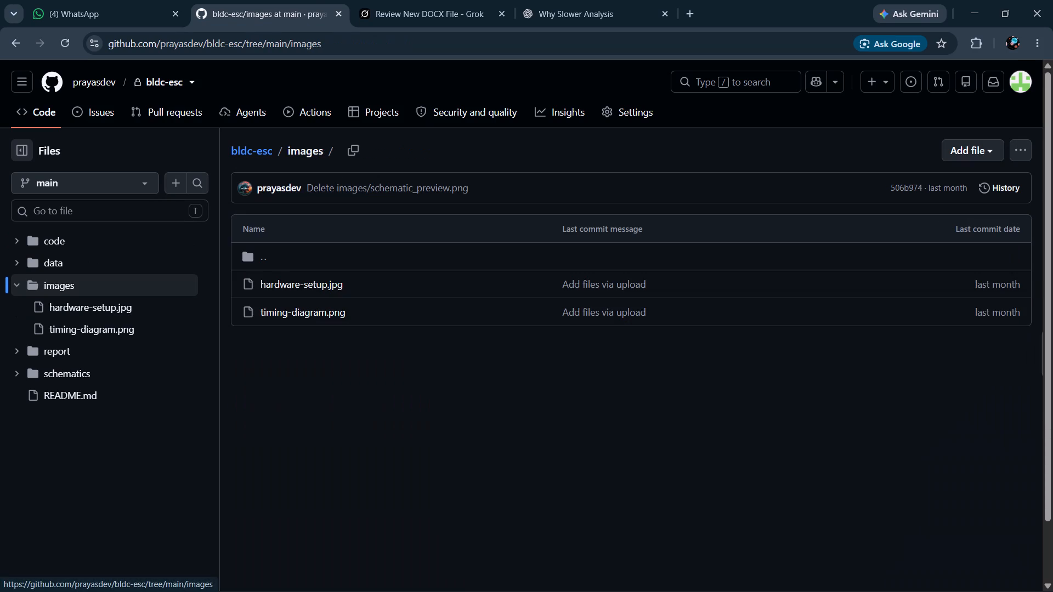
pyautogui.click(298, 316)
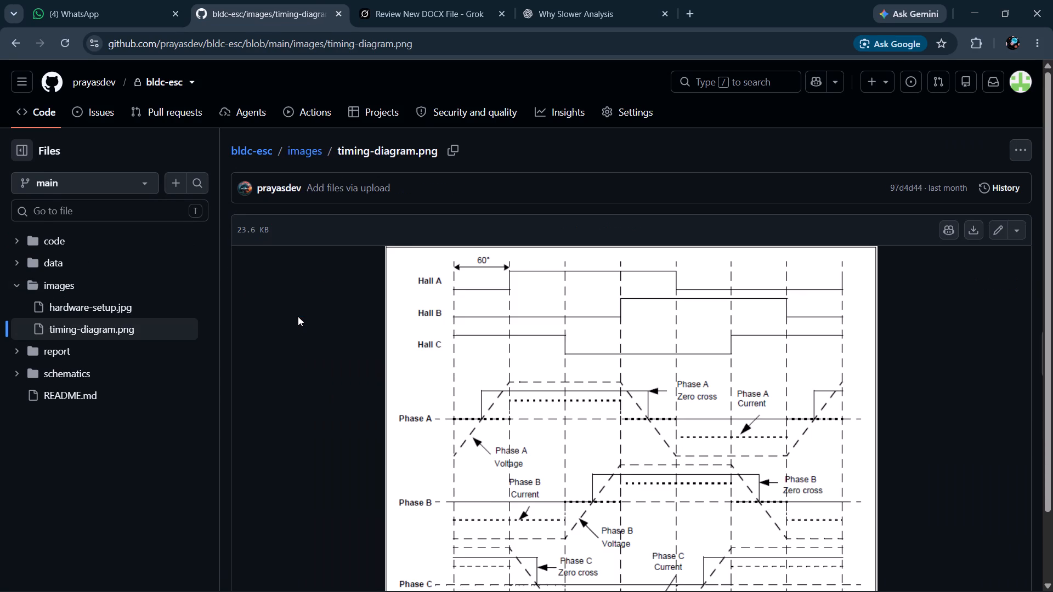
pyautogui.scroll(-1, 298, 316)
pyautogui.scroll(4, 298, 316)
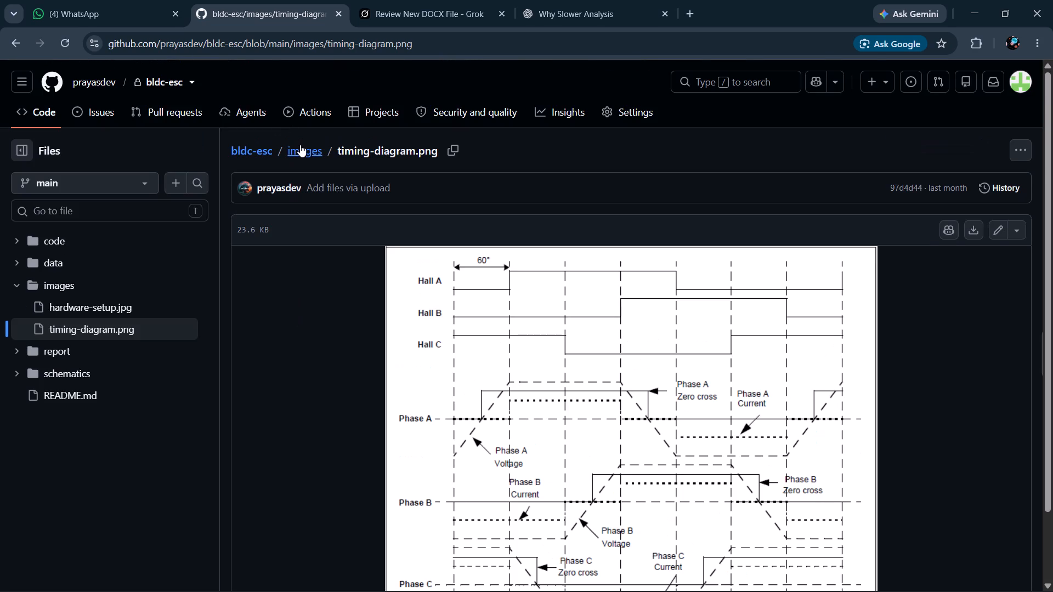
pyautogui.click(300, 145)
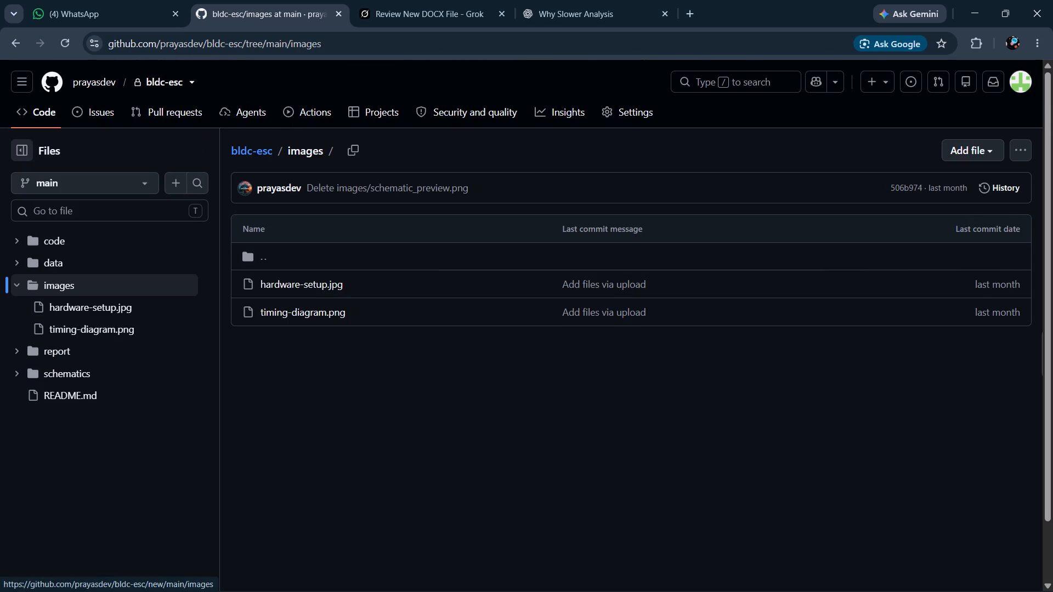
# Open Project_for_Product_Development_2_Report.docx in the report folder and try viewing its raw file, without saving a copy.
pyautogui.click(74, 352)
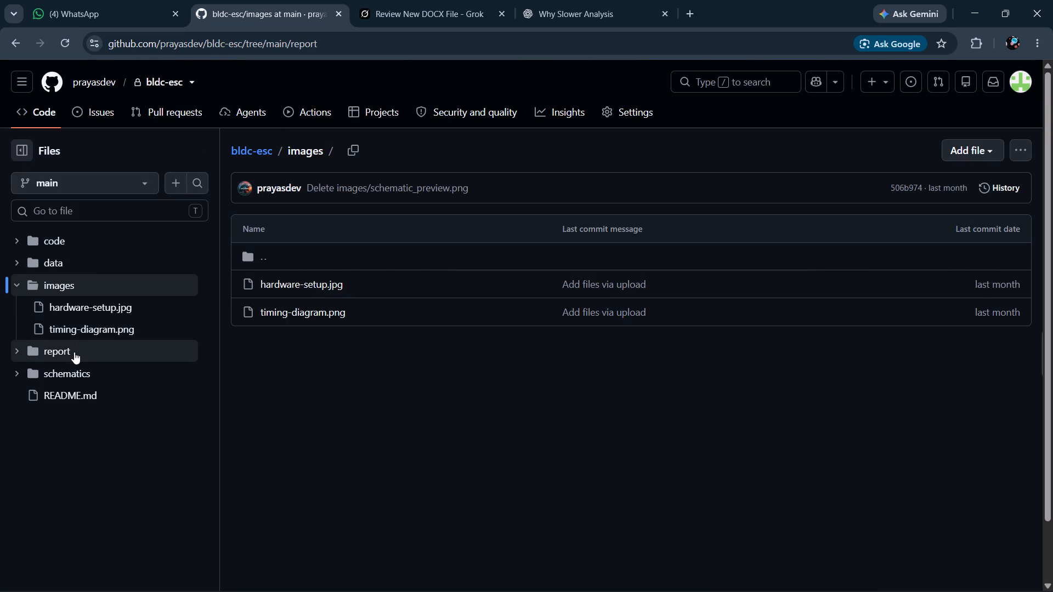
pyautogui.click(18, 347)
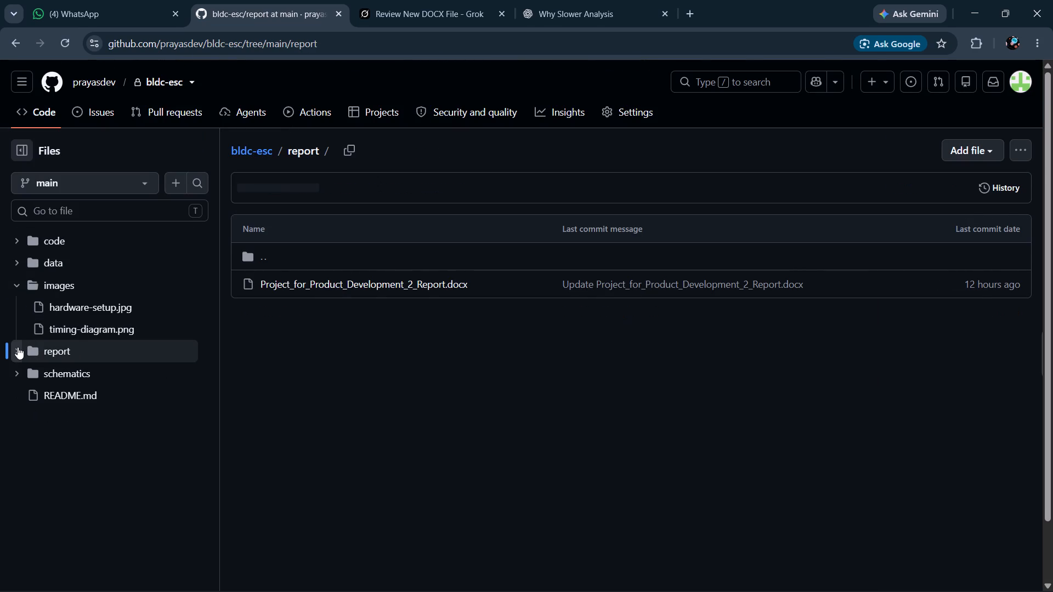
pyautogui.click(333, 285)
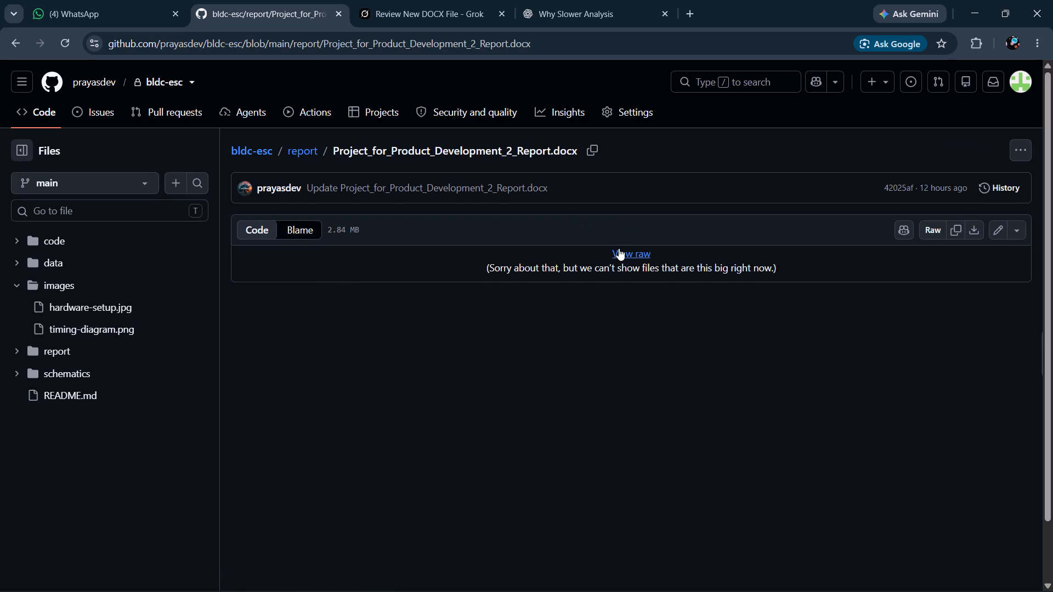
pyautogui.click(619, 248)
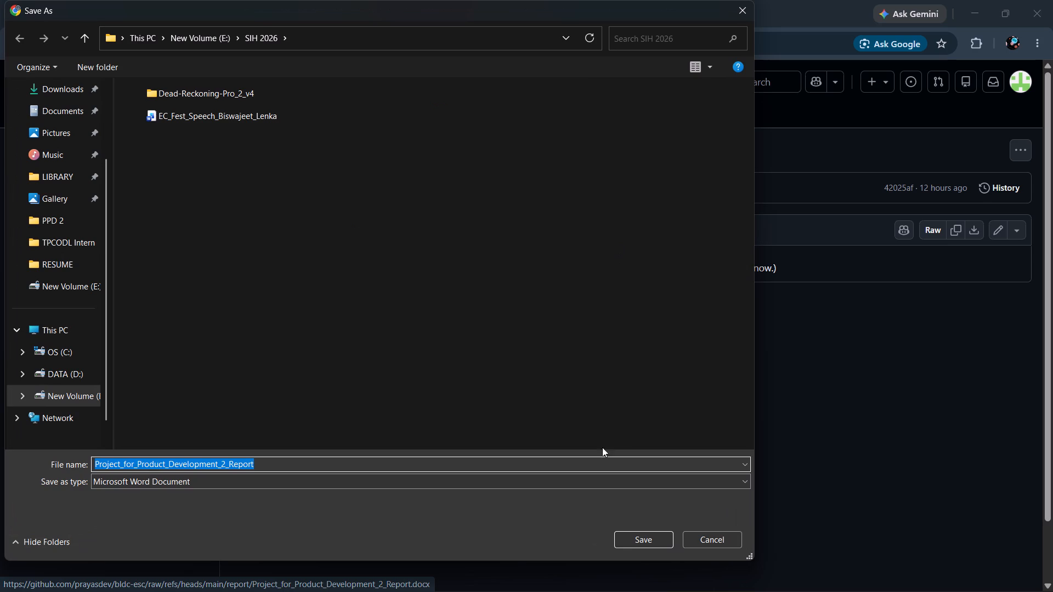
pyautogui.click(706, 537)
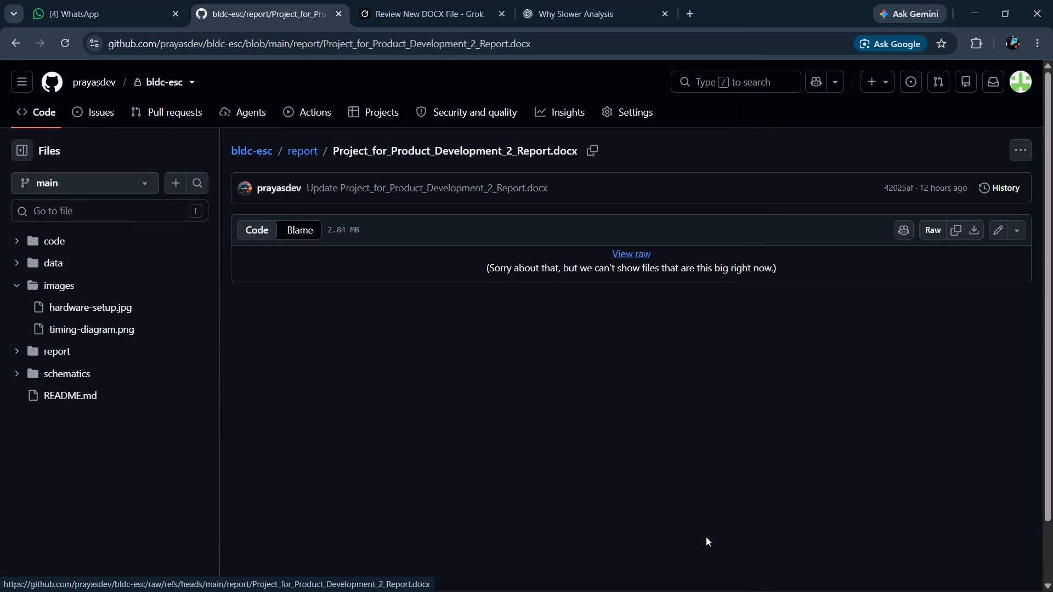
# Examine SCH_Schematics-BLDC-Driver_2026-09-03.pdf and schematic_preview.png in the schematics folder.
pyautogui.click(93, 369)
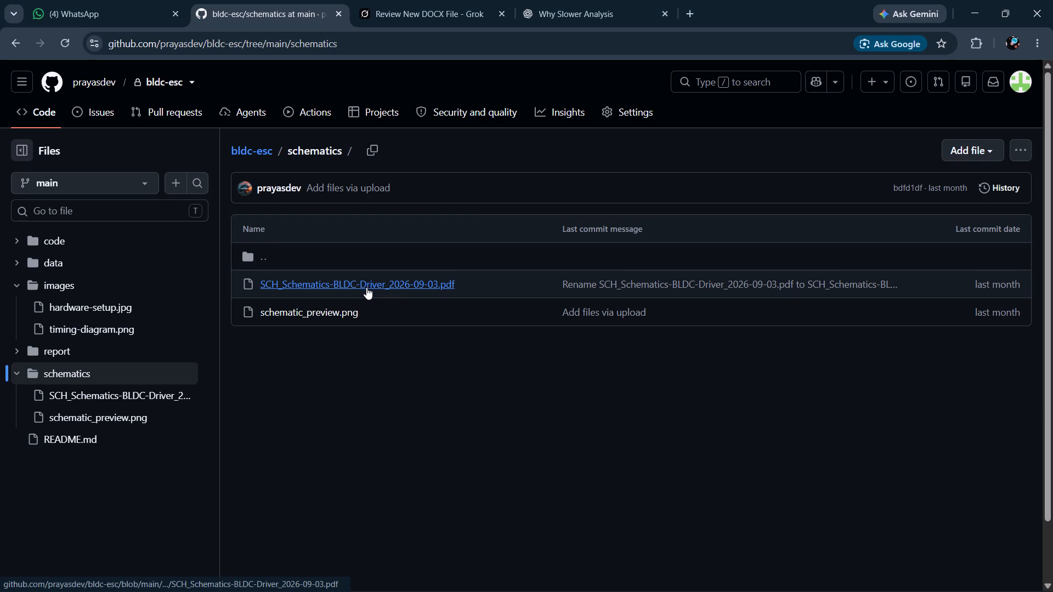
pyautogui.click(366, 287)
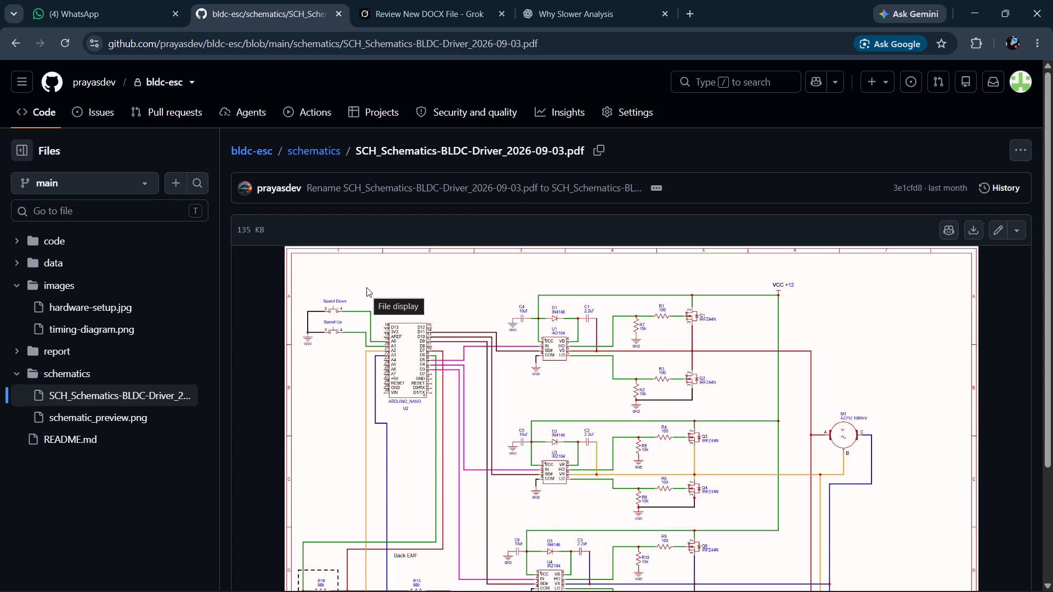
pyautogui.scroll(-3, 366, 287)
pyautogui.scroll(2, 366, 287)
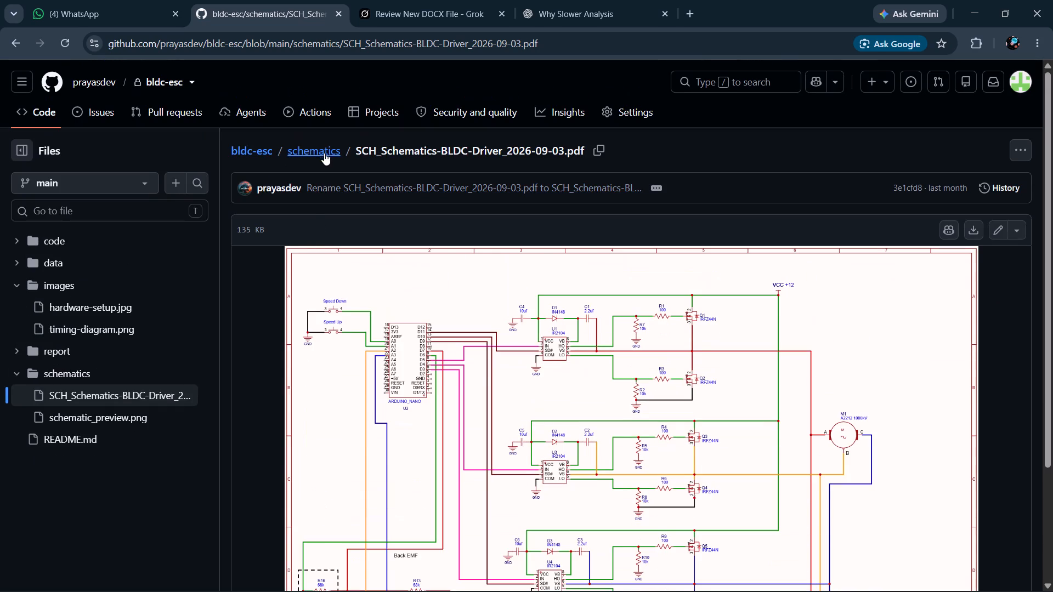
pyautogui.click(322, 150)
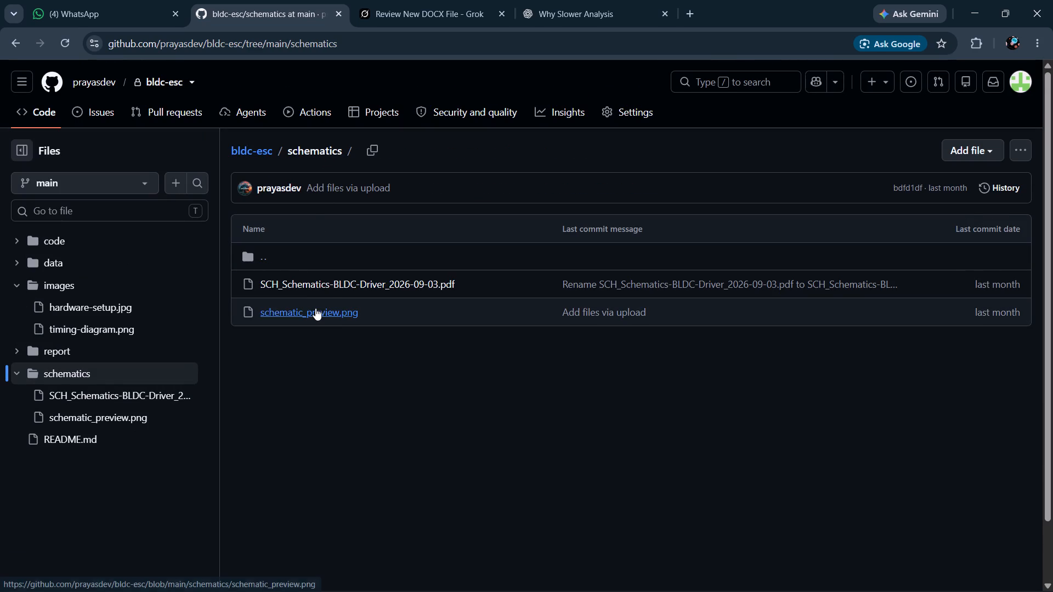
pyautogui.click(315, 308)
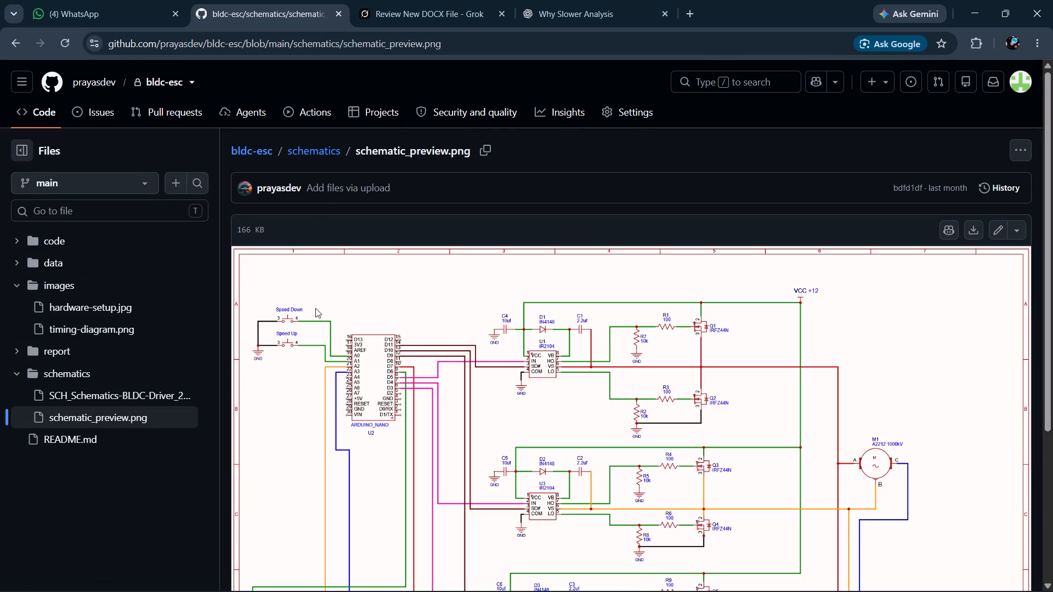
pyautogui.scroll(-3, 315, 308)
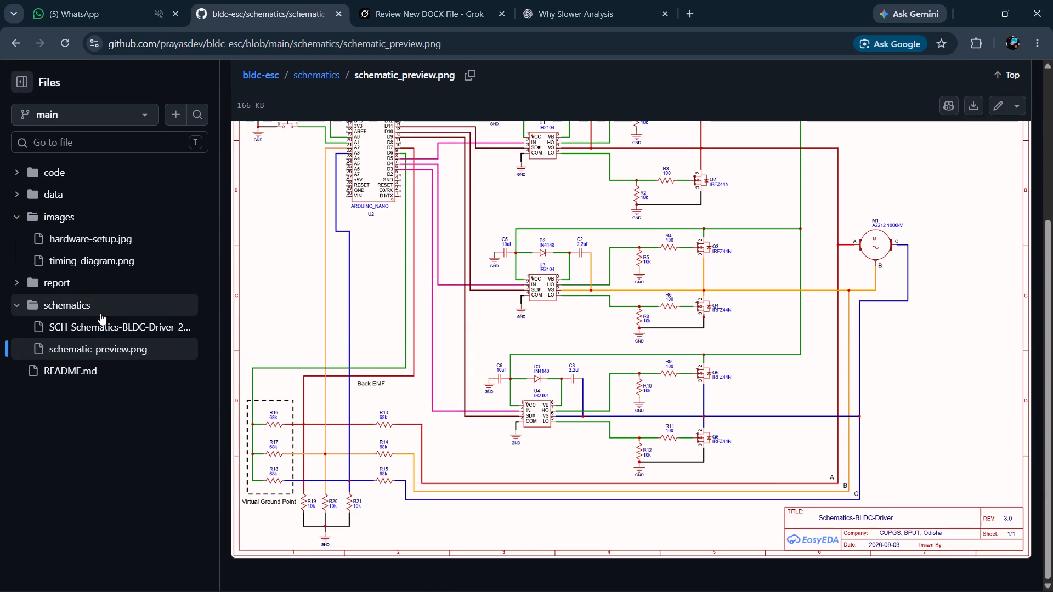
pyautogui.click(100, 313)
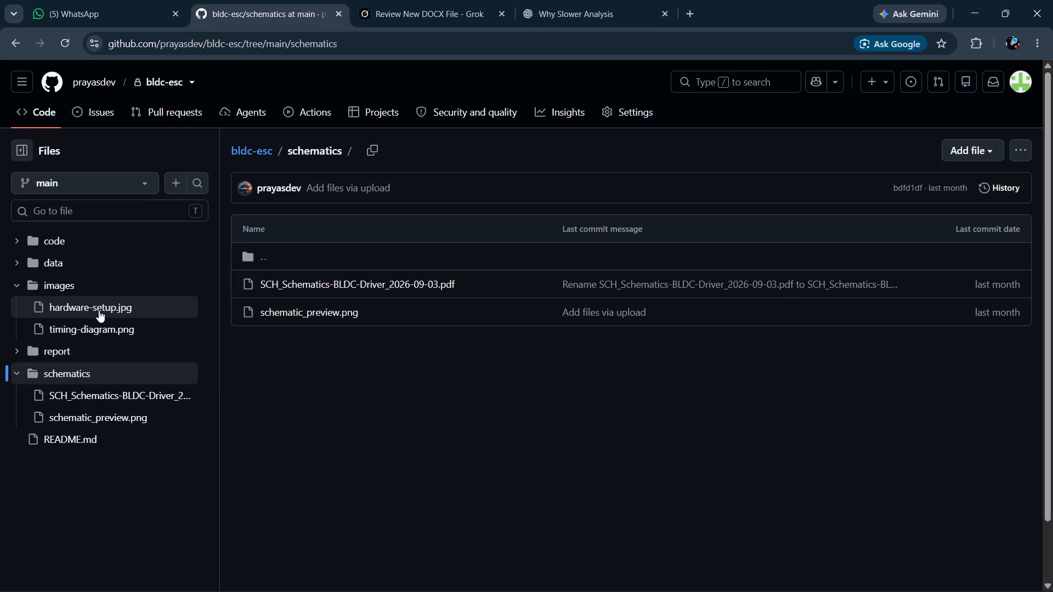
# Review hardware-setup.jpg and timing-diagram.png in the images folder again.
pyautogui.click(88, 311)
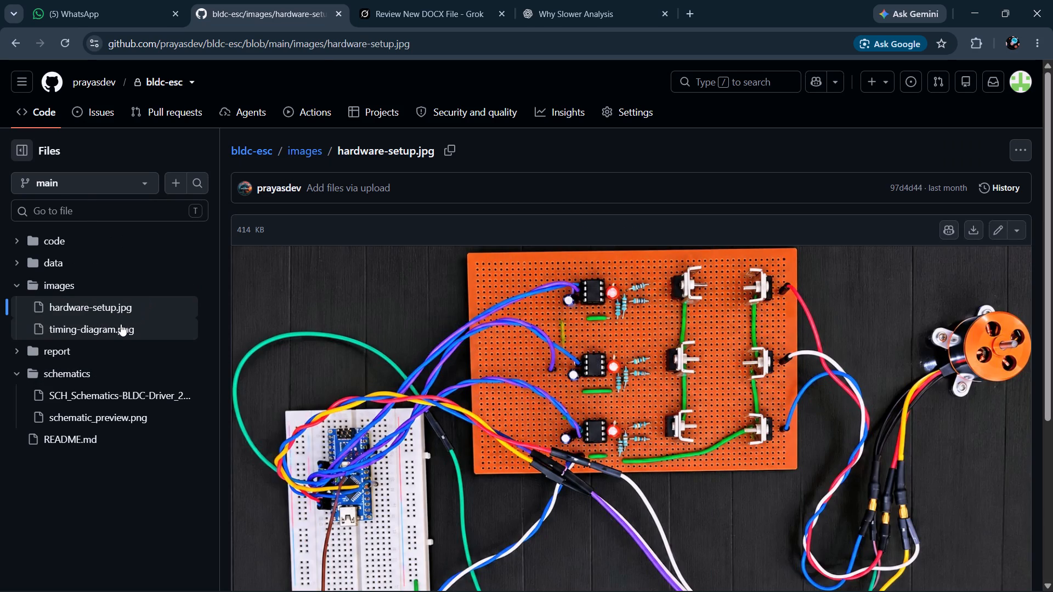
pyautogui.click(121, 324)
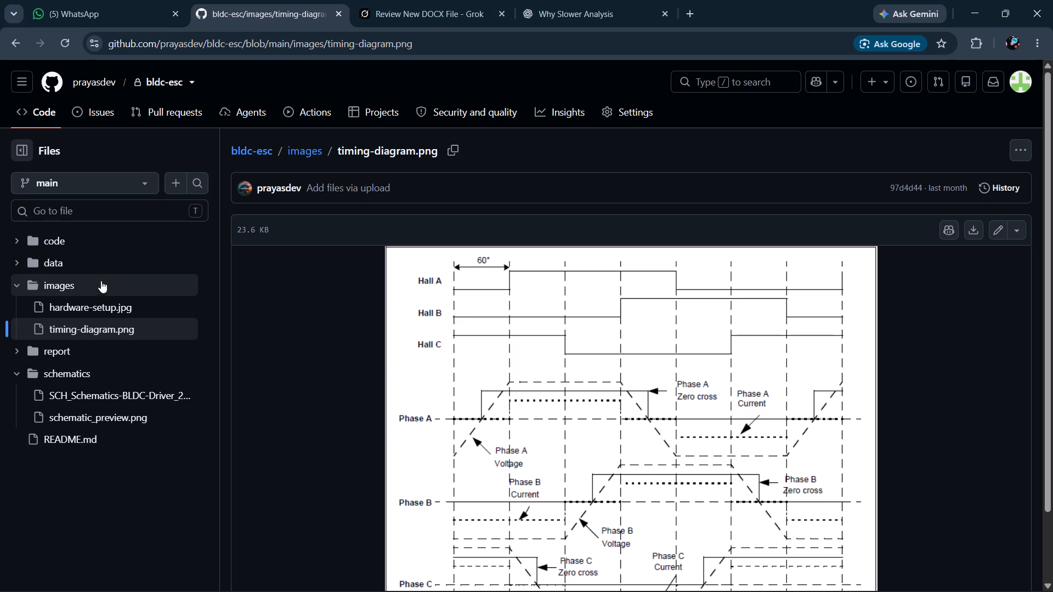
# Open BLDC_POSTER.pptx in the data folder and try viewing its raw file, without saving a copy.
pyautogui.click(88, 270)
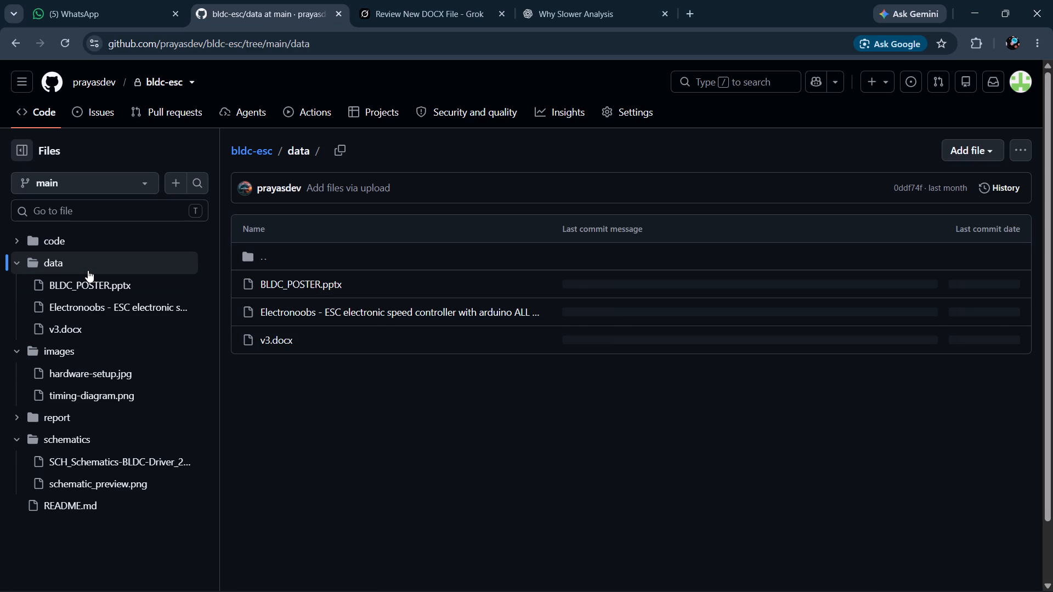
pyautogui.click(296, 286)
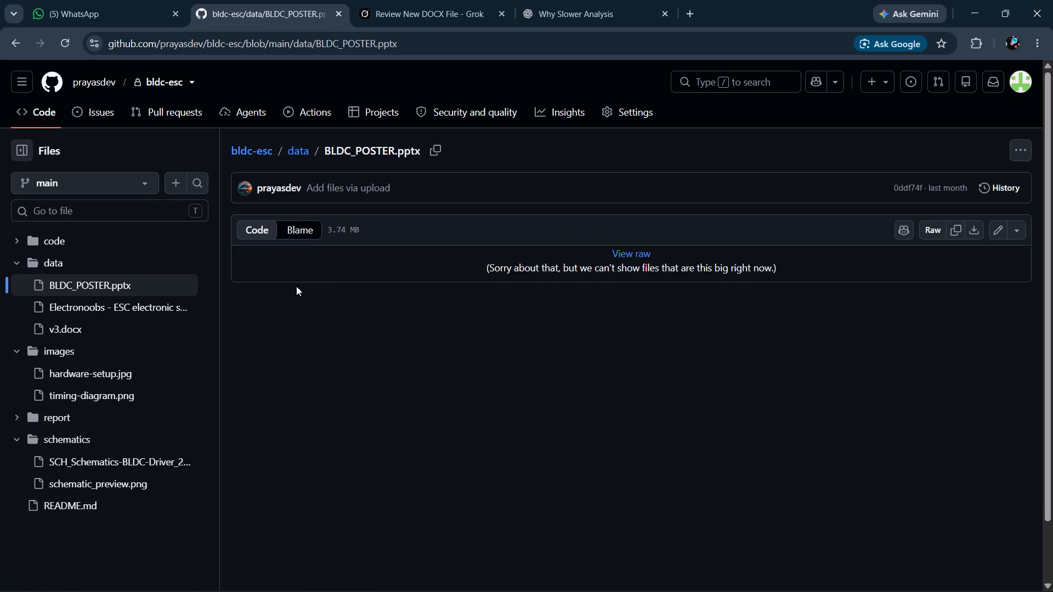
pyautogui.click(622, 249)
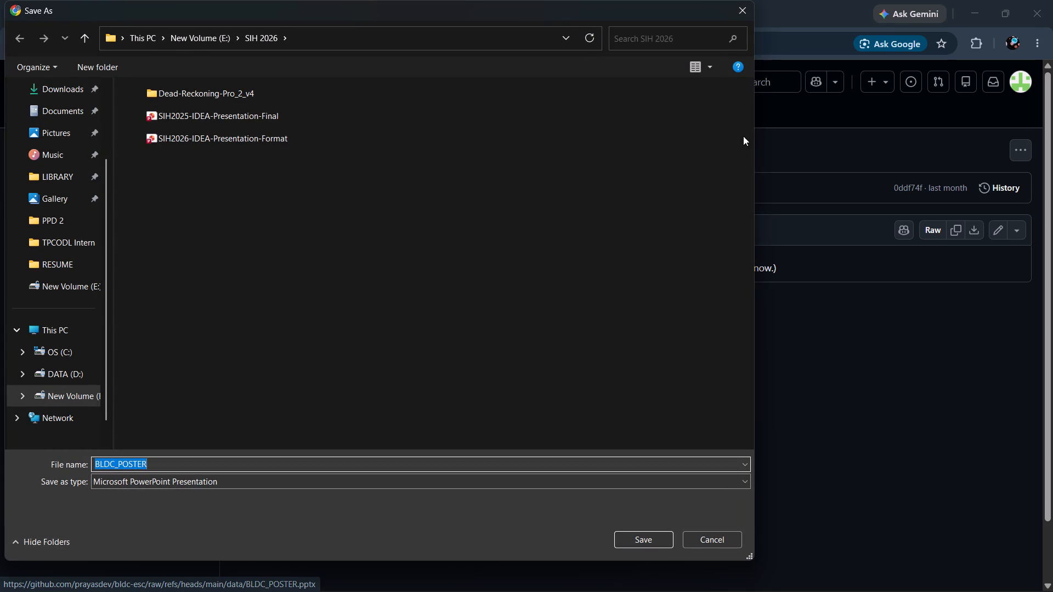
pyautogui.click(744, 9)
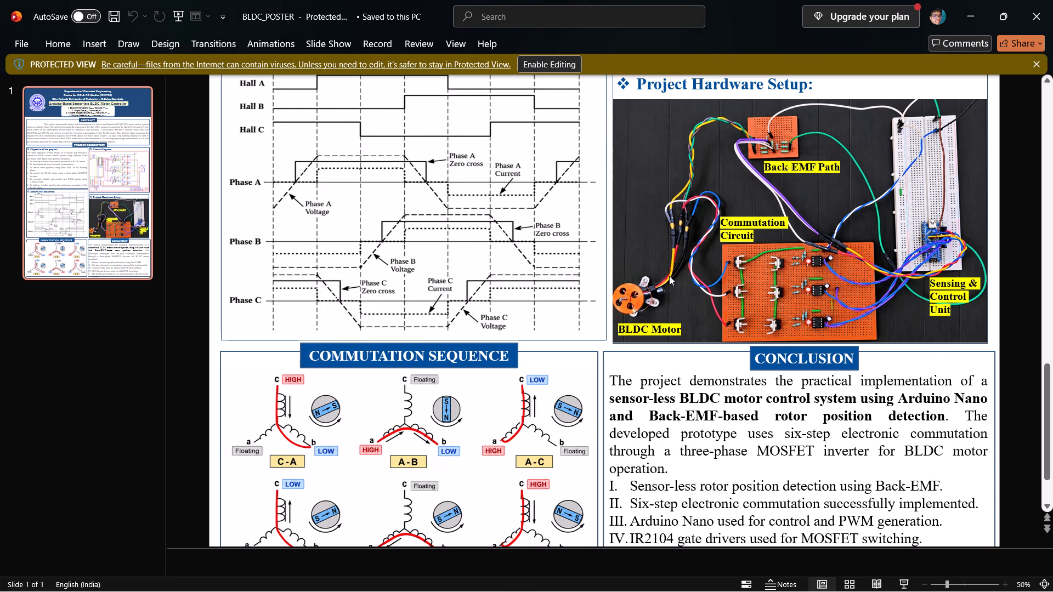
# Switch to the BLDC_POSTER presentation in PowerPoint, dismiss the Protected View notice and copy the Project Hardware Setup photograph.
pyautogui.keyDown('ctrl'); pyautogui.scroll(1, 669, 276); pyautogui.keyUp('ctrl')
pyautogui.scroll(2, 669, 276)
pyautogui.scroll(-1, 669, 276)
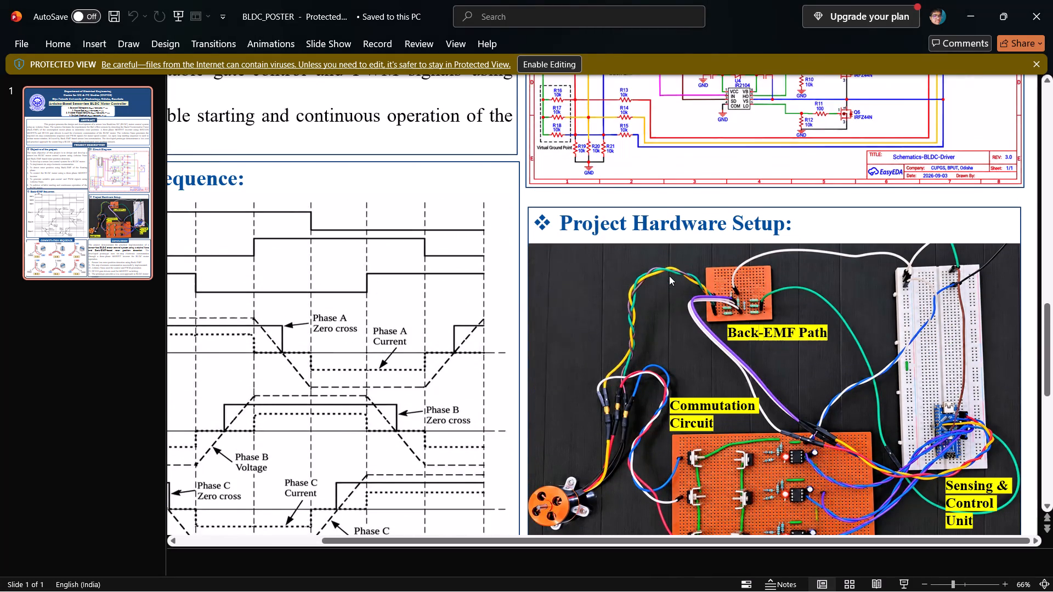
pyautogui.scroll(-2, 669, 276)
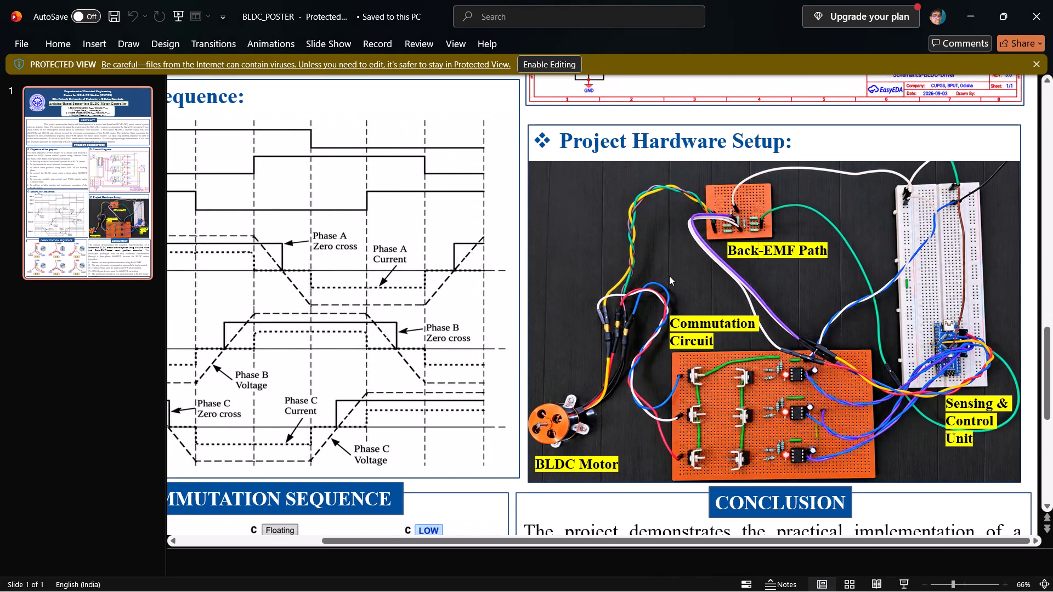
pyautogui.hscroll(-2, 669, 276)
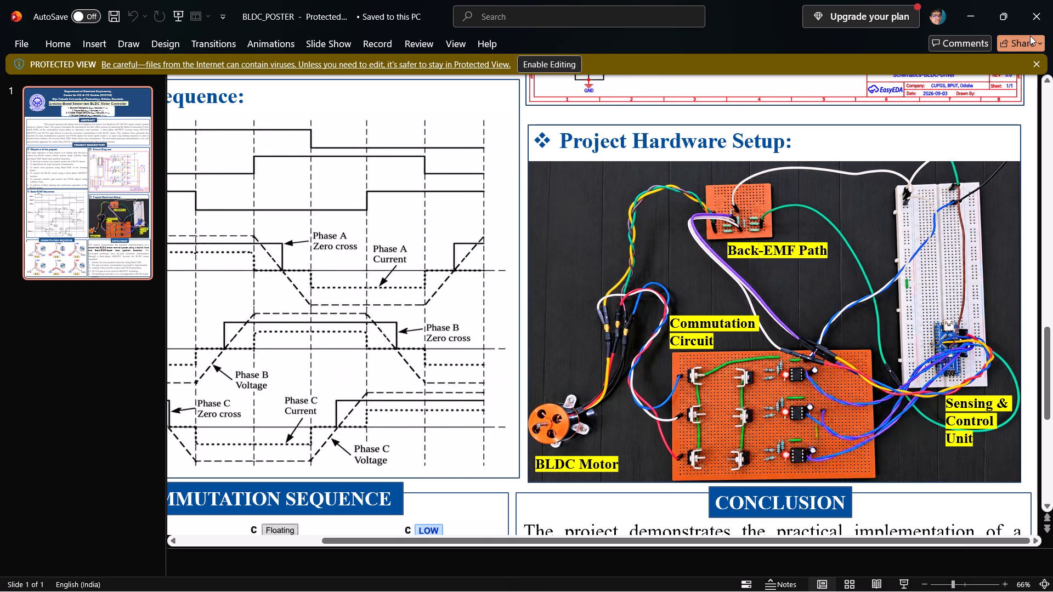
pyautogui.click(1033, 63)
pyautogui.press('Print')
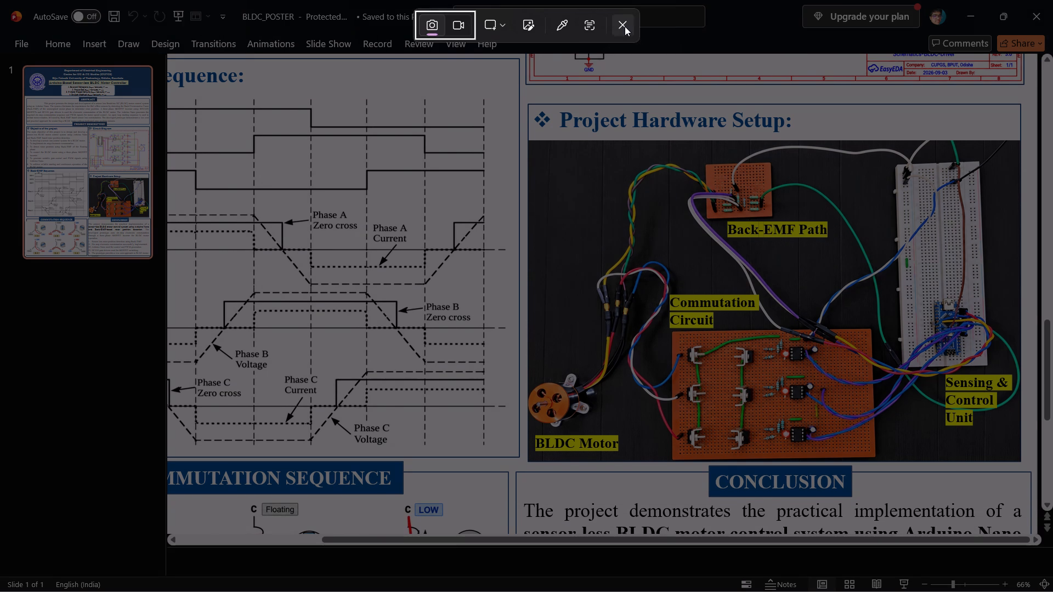
pyautogui.click(625, 26)
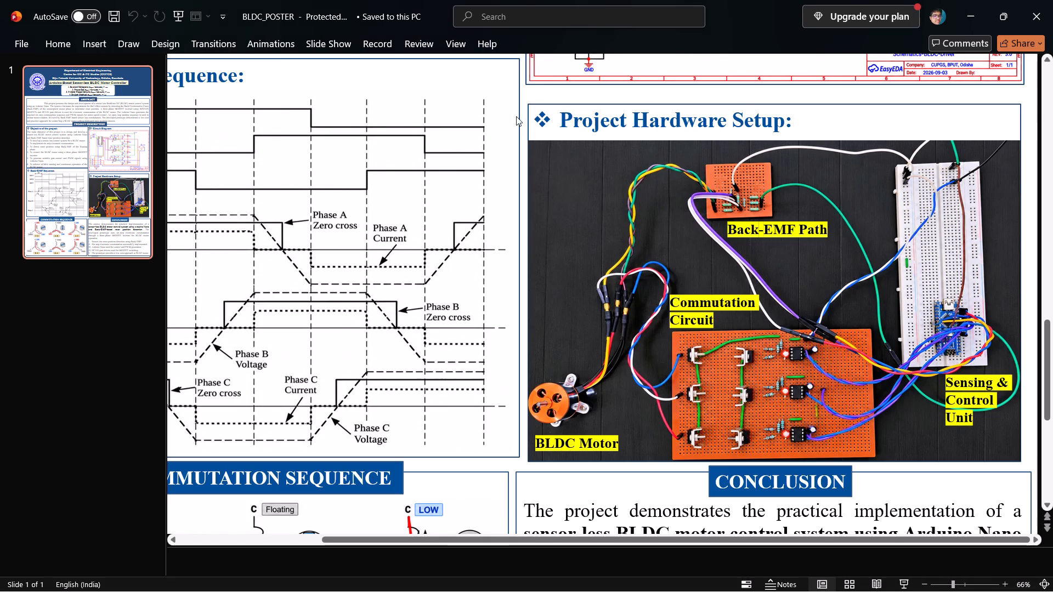
pyautogui.moveTo(528, 105); pyautogui.dragTo(562, 158)
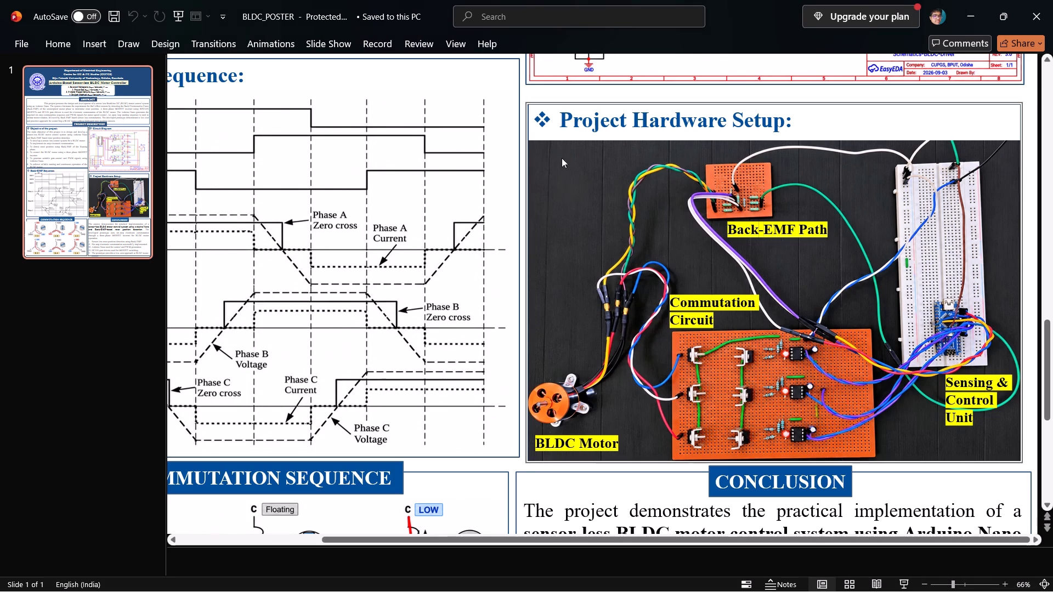
pyautogui.moveTo(562, 158); pyautogui.dragTo(605, 200)
pyautogui.click(605, 200)
pyautogui.click(586, 181)
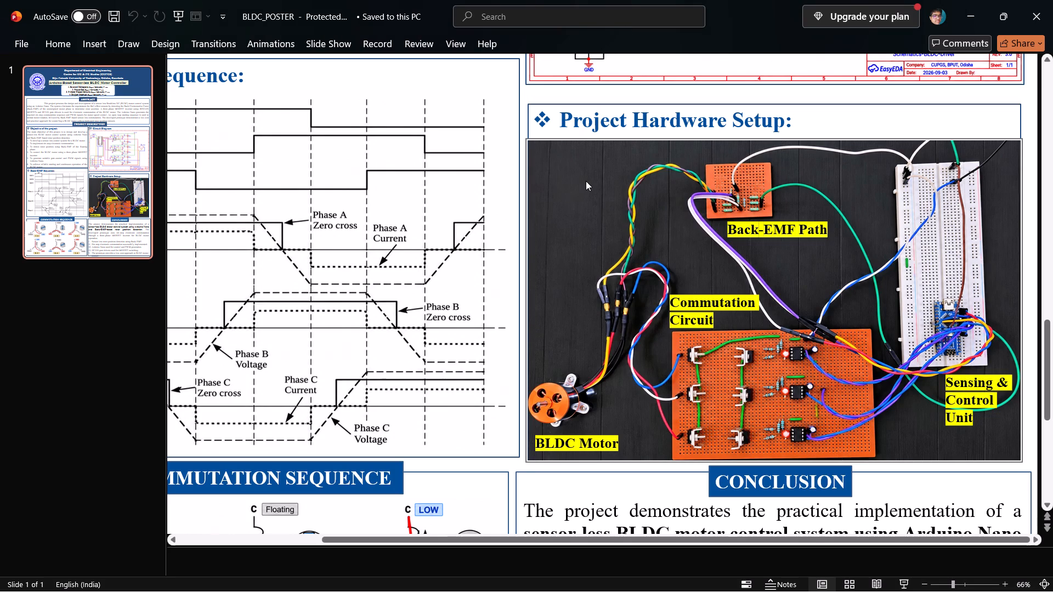
pyautogui.moveTo(586, 181); pyautogui.dragTo(554, 182)
pyautogui.rightClick(554, 182)
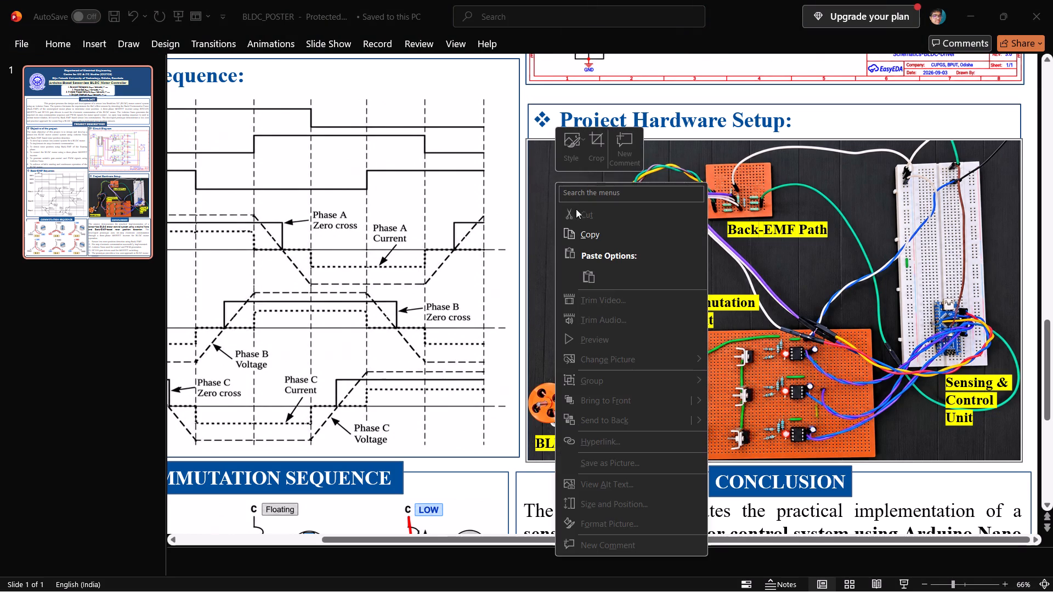
pyautogui.click(590, 231)
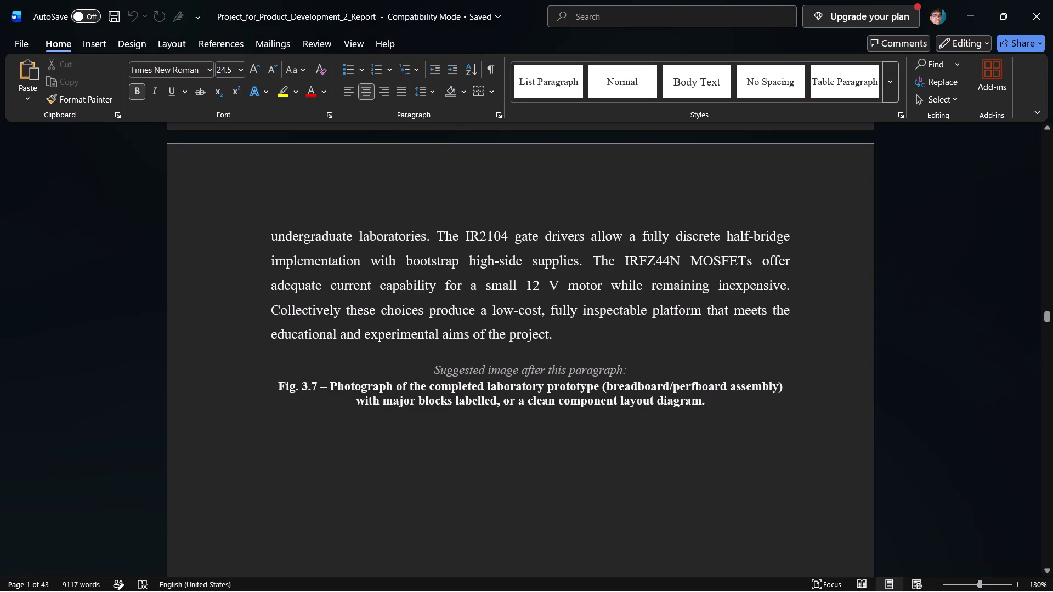
# Switch to the project report in Word and delete the "Suggested image after this paragraph:" line above the Fig. 3.7 caption.
pyautogui.moveTo(621, 371); pyautogui.dragTo(633, 370)
pyautogui.moveTo(633, 370); pyautogui.dragTo(560, 367)
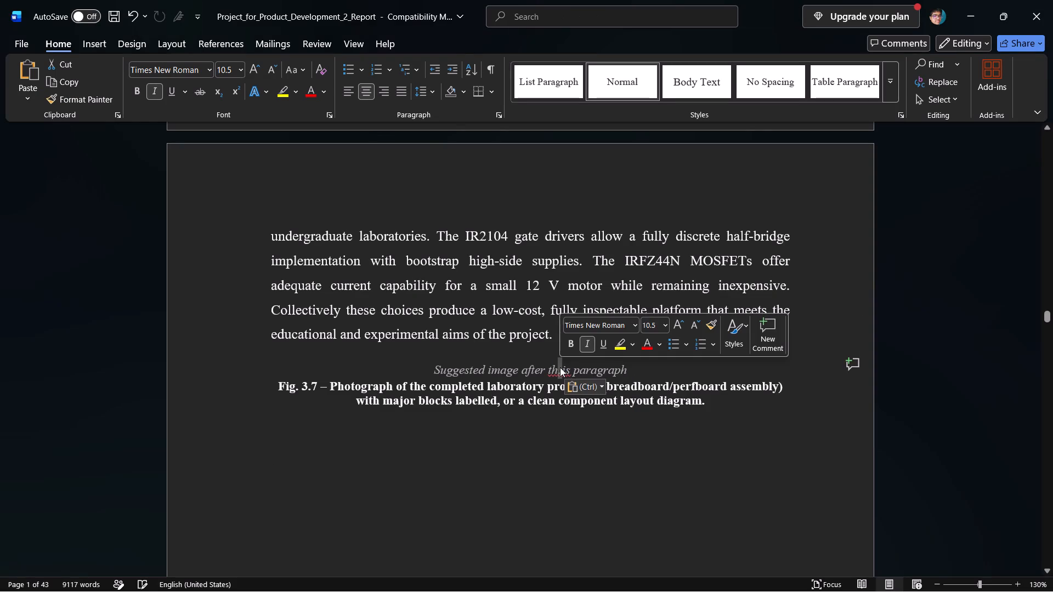
pyautogui.moveTo(635, 365); pyautogui.dragTo(450, 358)
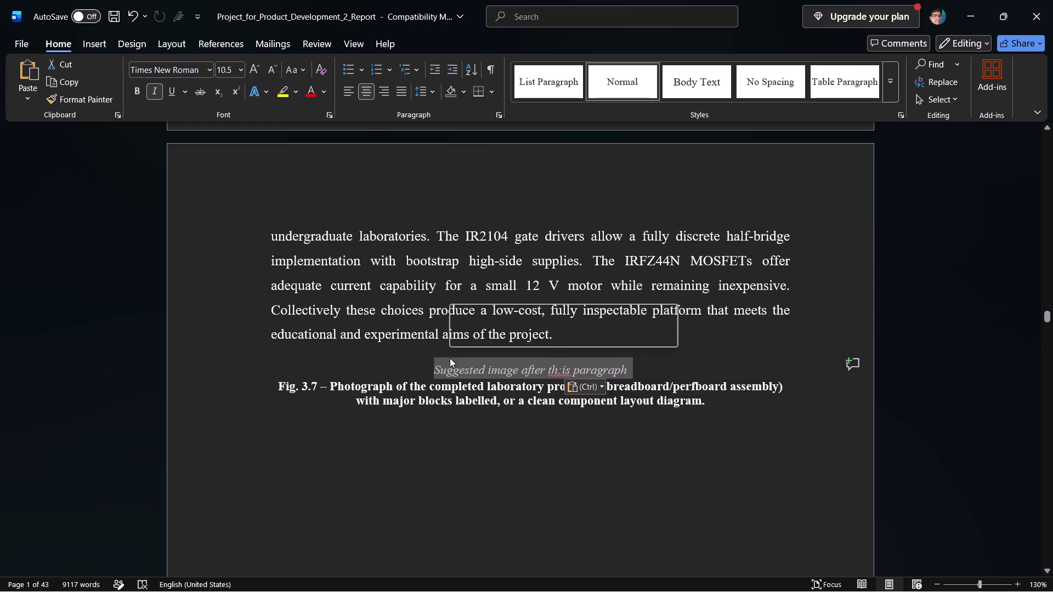
pyautogui.press('BackSpace')
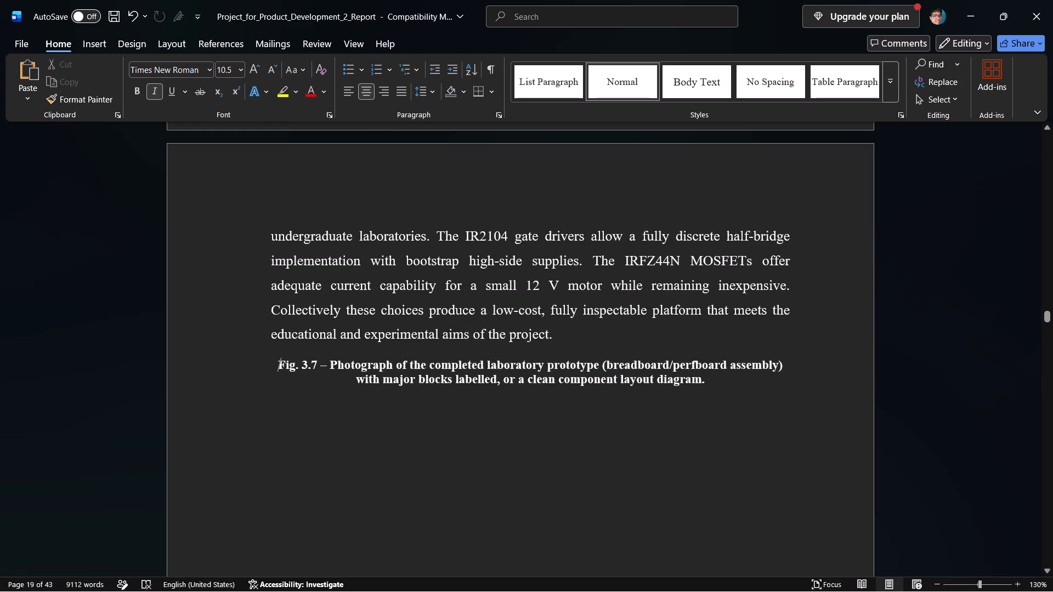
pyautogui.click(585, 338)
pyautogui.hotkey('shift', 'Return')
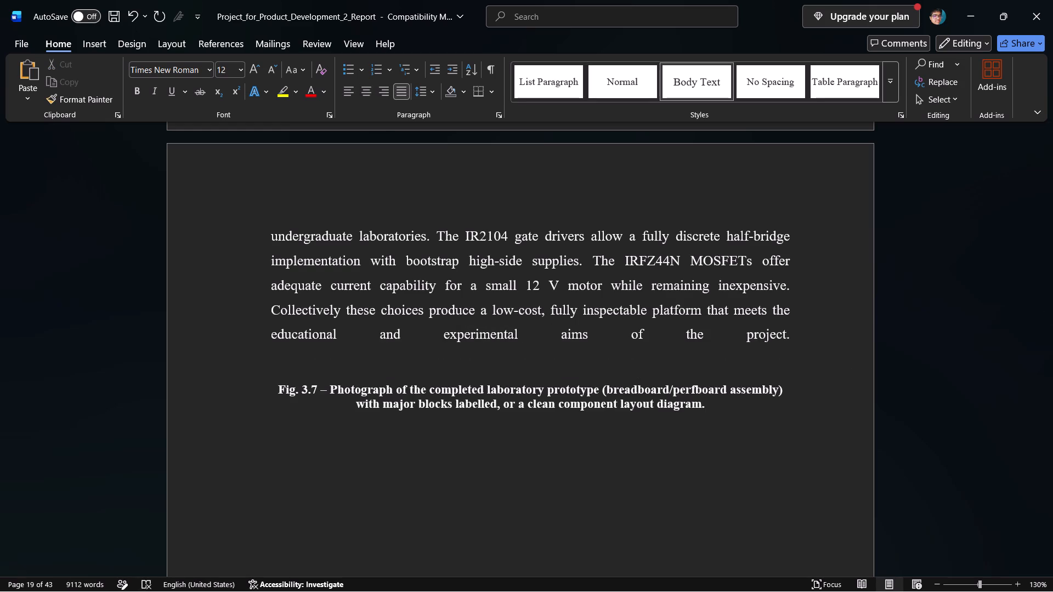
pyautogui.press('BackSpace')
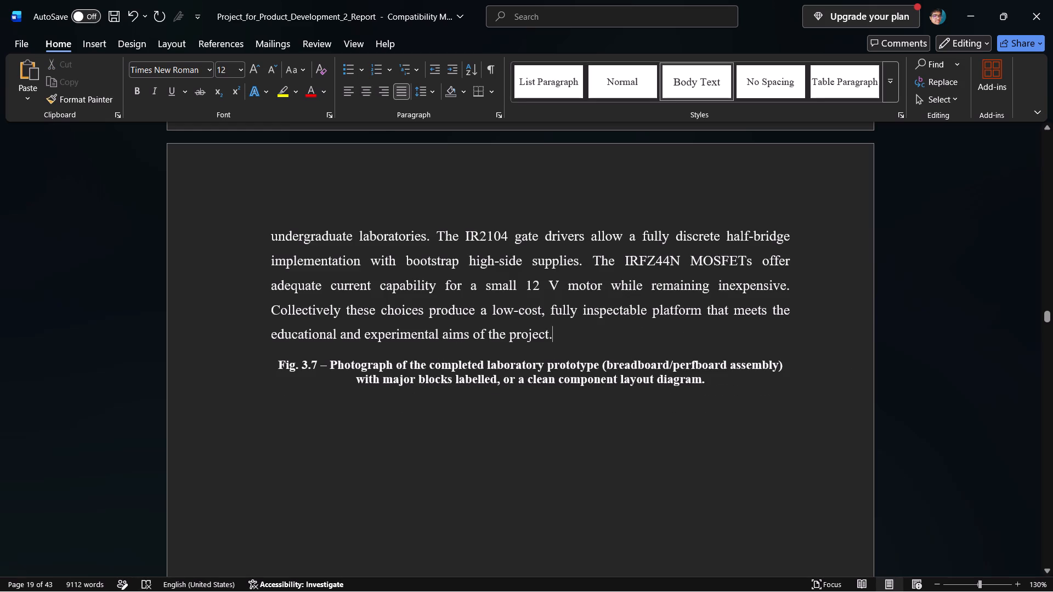
# Insert nine line breaks directly before the Fig. 3.7 caption to make room for a picture.
pyautogui.click(449, 351)
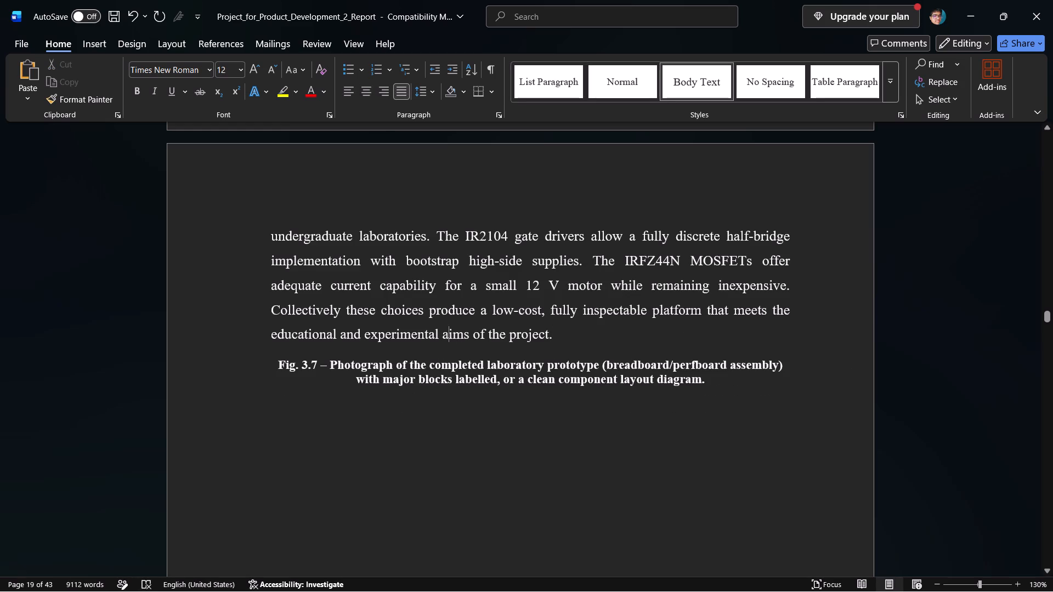
pyautogui.click(286, 357)
pyautogui.click(274, 357)
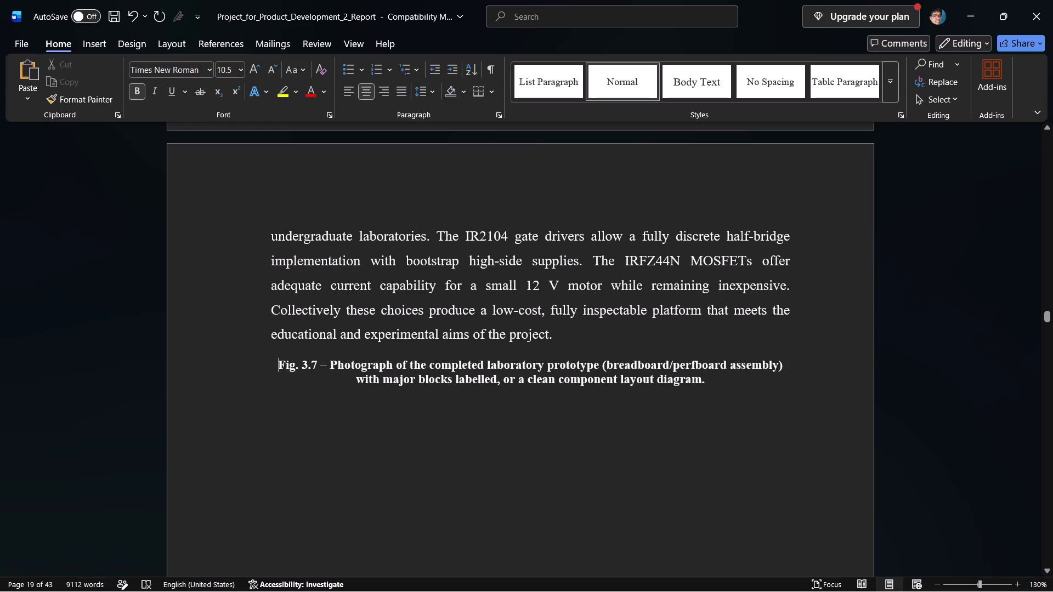
pyautogui.hotkey('shift', 'Return')
pyautogui.hotkey('shift', 'Return')
pyautogui.hotkey('shift', 'Return')
pyautogui.hotkey('shift', 'Return')
pyautogui.hotkey('shift', 'Return')
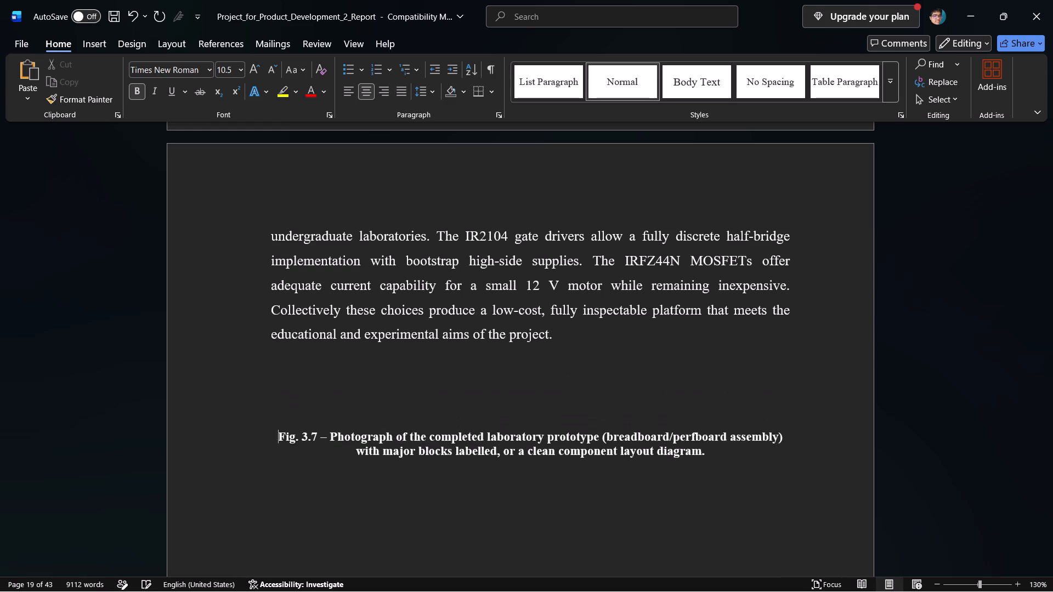
pyautogui.hotkey('shift', 'Return')
pyautogui.hotkey('shift', 'Return')
pyautogui.hotkey('shift', 'Return')
pyautogui.hotkey('shift', 'Return')
# Paste the copied hardware setup photograph into the blank space above the Fig. 3.7 caption.
pyautogui.click(306, 379)
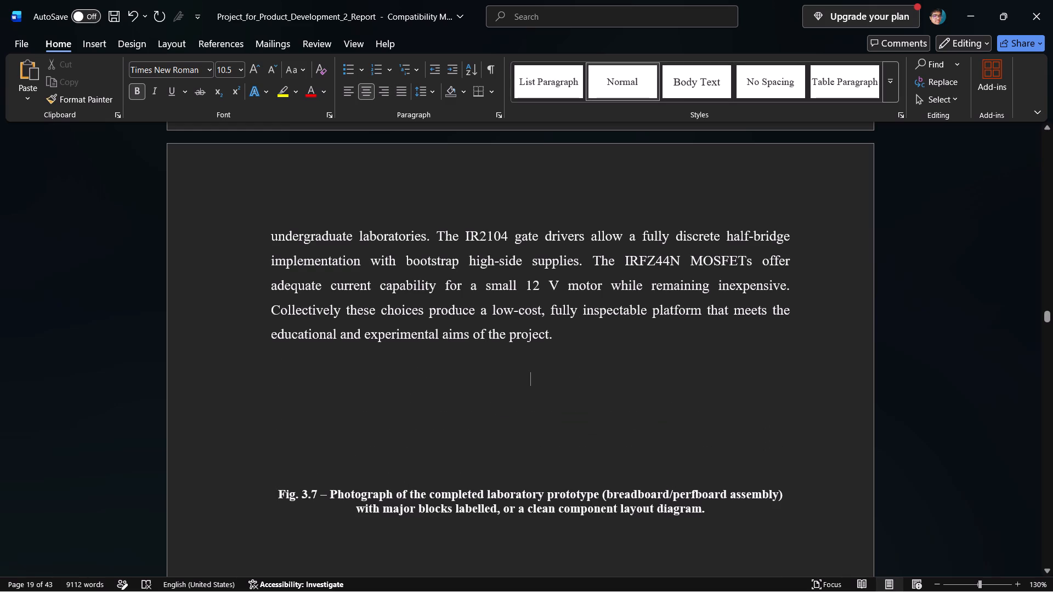
pyautogui.hotkey('ctrl', 'v')
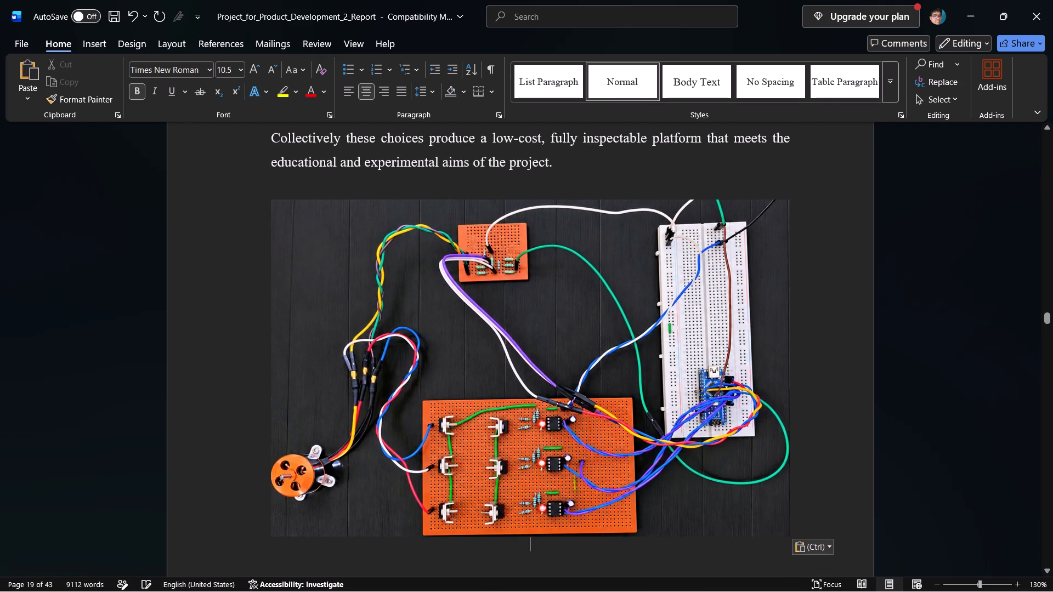
pyautogui.scroll(-1, 412, 411)
pyautogui.scroll(2, 412, 411)
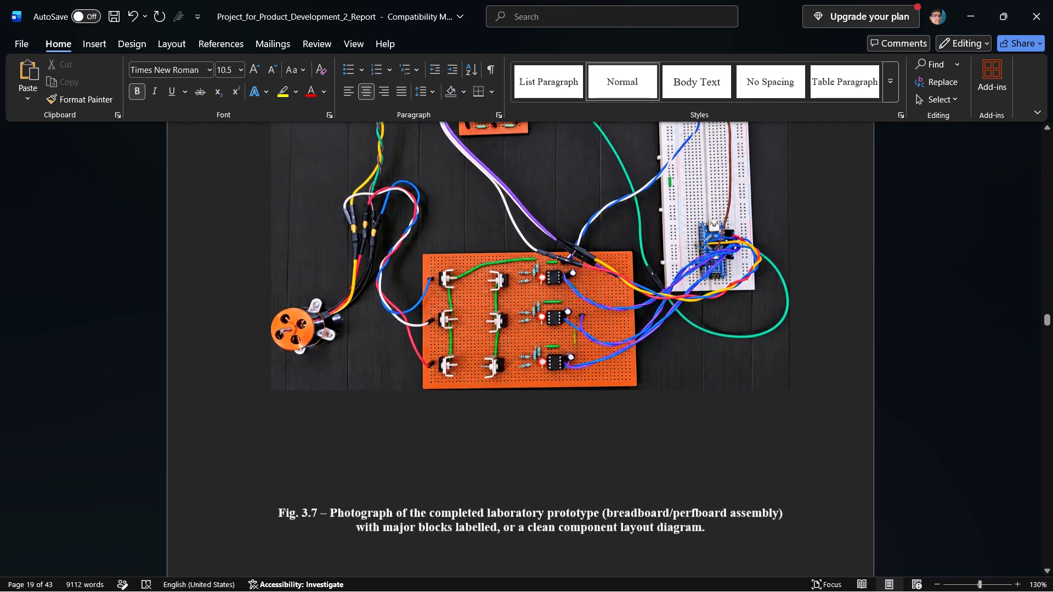
pyautogui.scroll(1, 412, 411)
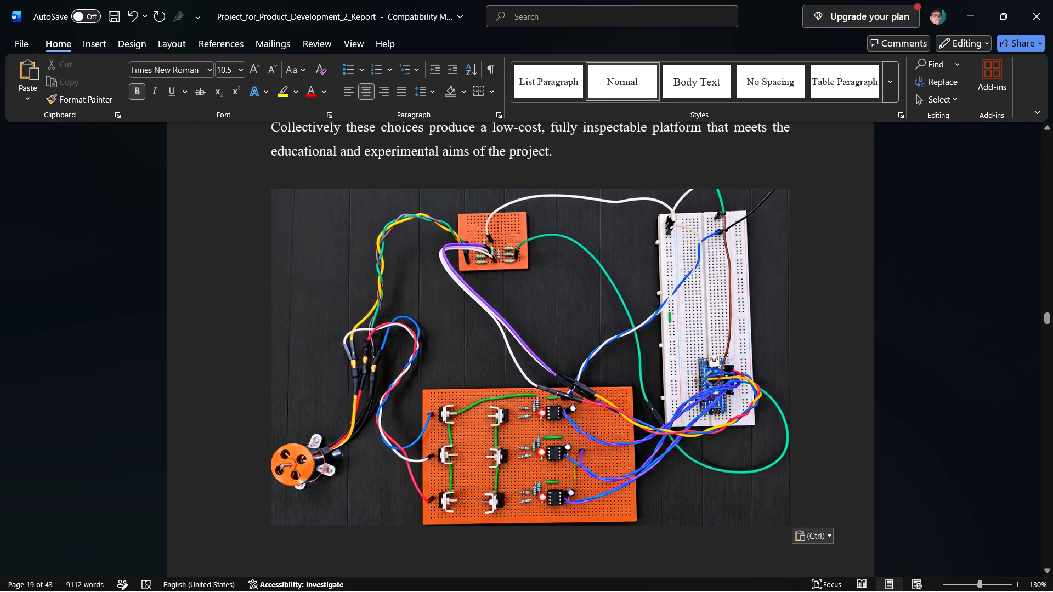
pyautogui.scroll(1, 412, 411)
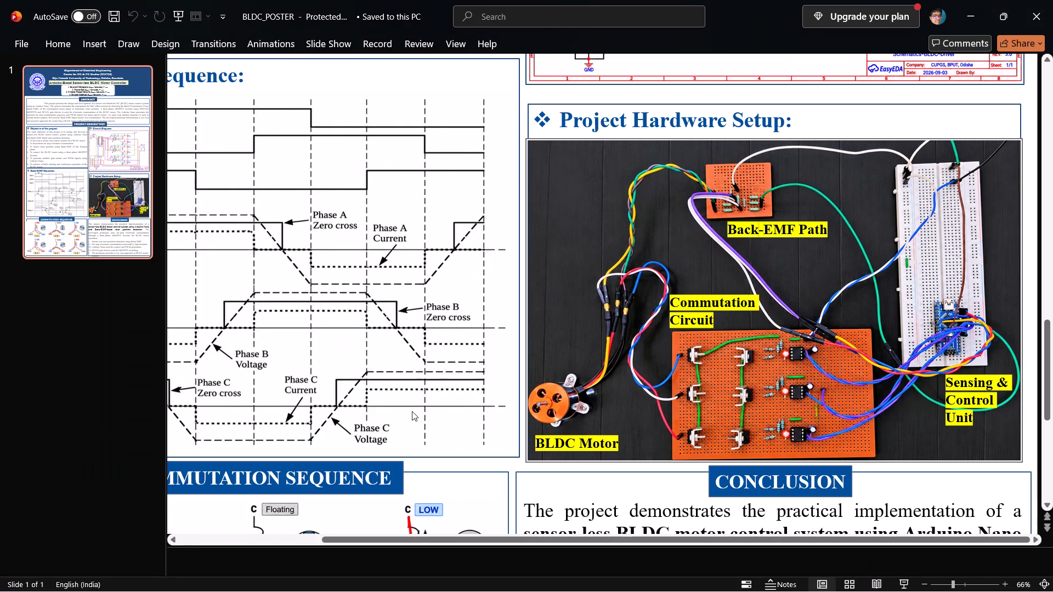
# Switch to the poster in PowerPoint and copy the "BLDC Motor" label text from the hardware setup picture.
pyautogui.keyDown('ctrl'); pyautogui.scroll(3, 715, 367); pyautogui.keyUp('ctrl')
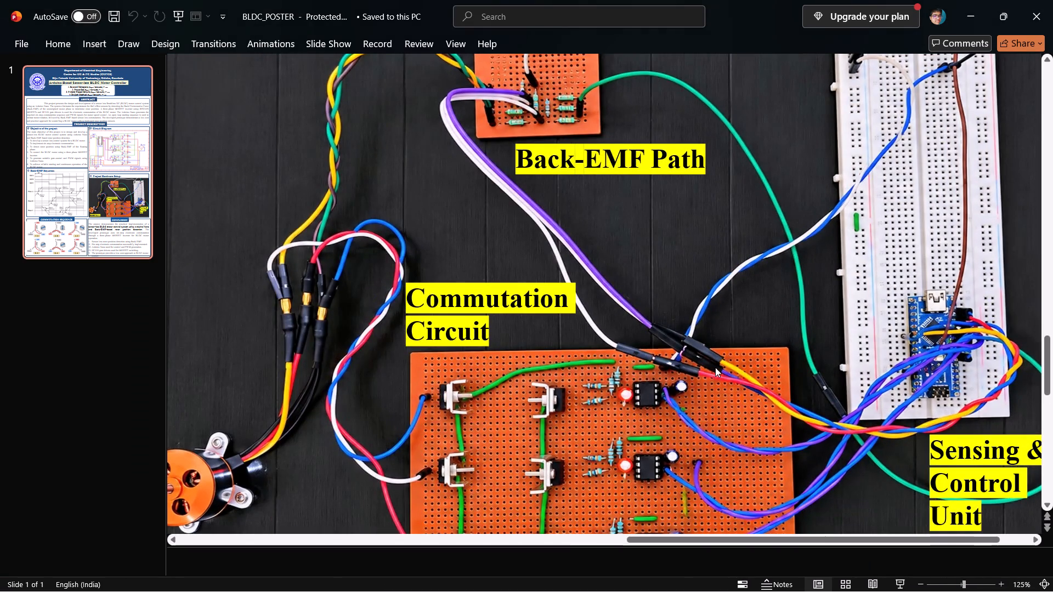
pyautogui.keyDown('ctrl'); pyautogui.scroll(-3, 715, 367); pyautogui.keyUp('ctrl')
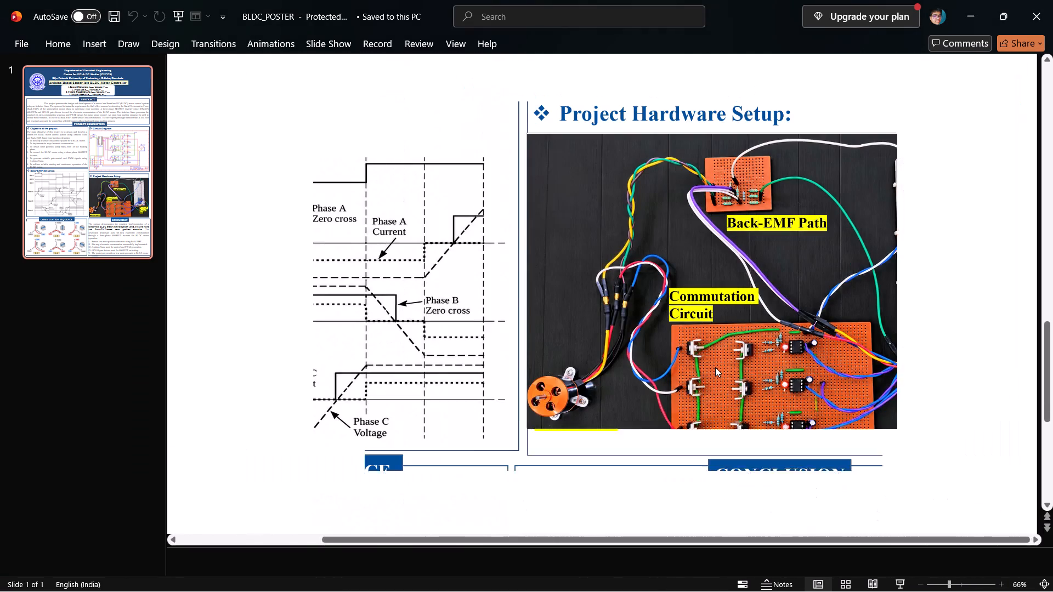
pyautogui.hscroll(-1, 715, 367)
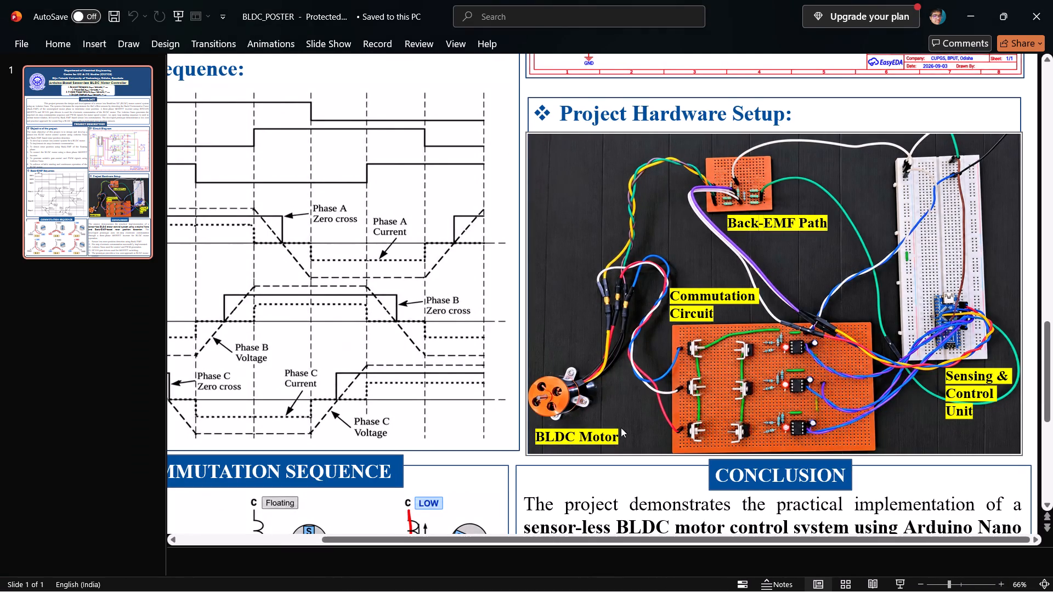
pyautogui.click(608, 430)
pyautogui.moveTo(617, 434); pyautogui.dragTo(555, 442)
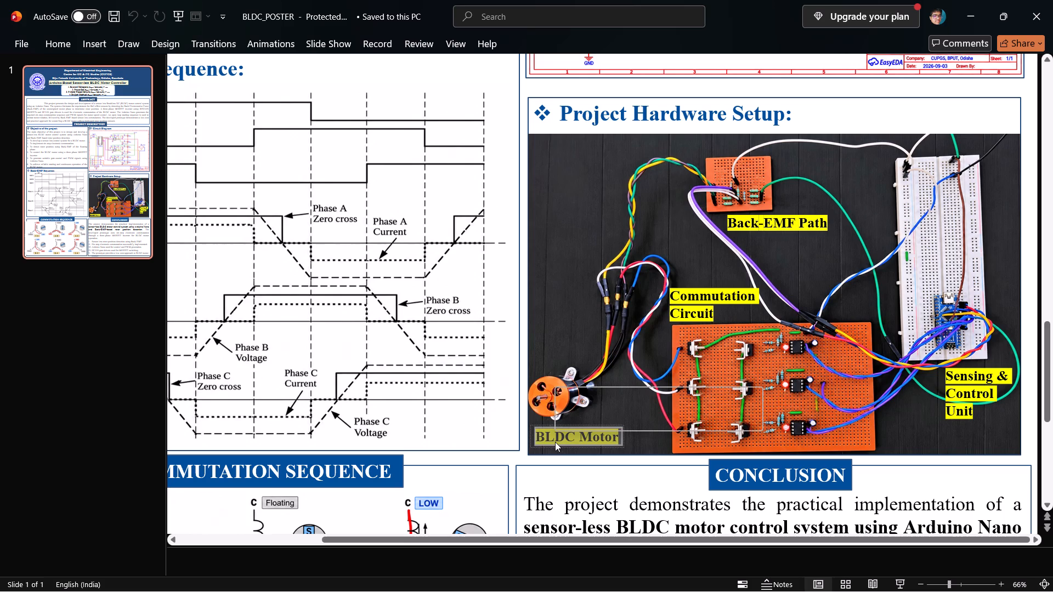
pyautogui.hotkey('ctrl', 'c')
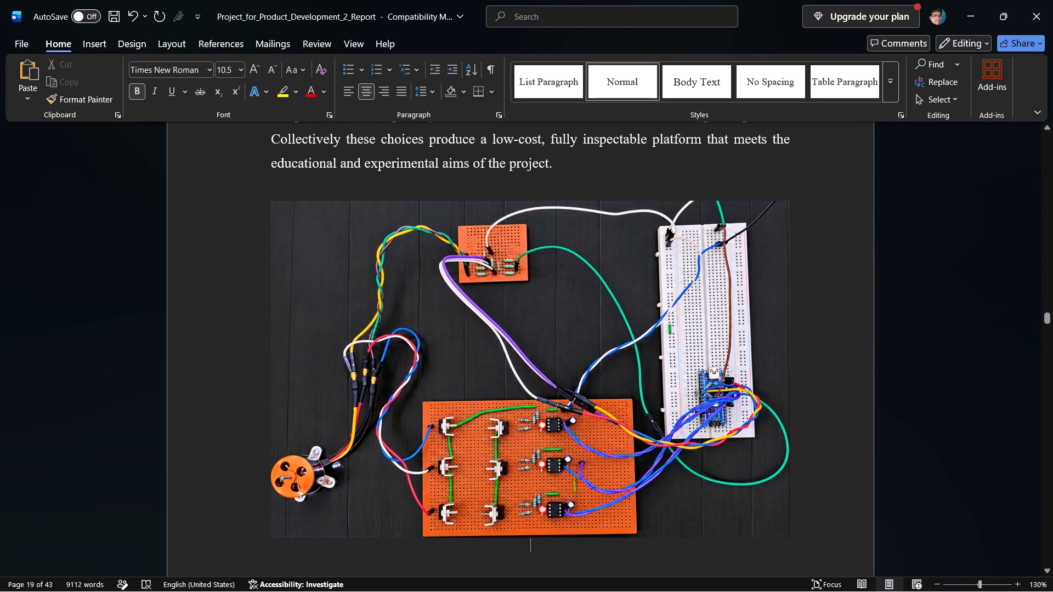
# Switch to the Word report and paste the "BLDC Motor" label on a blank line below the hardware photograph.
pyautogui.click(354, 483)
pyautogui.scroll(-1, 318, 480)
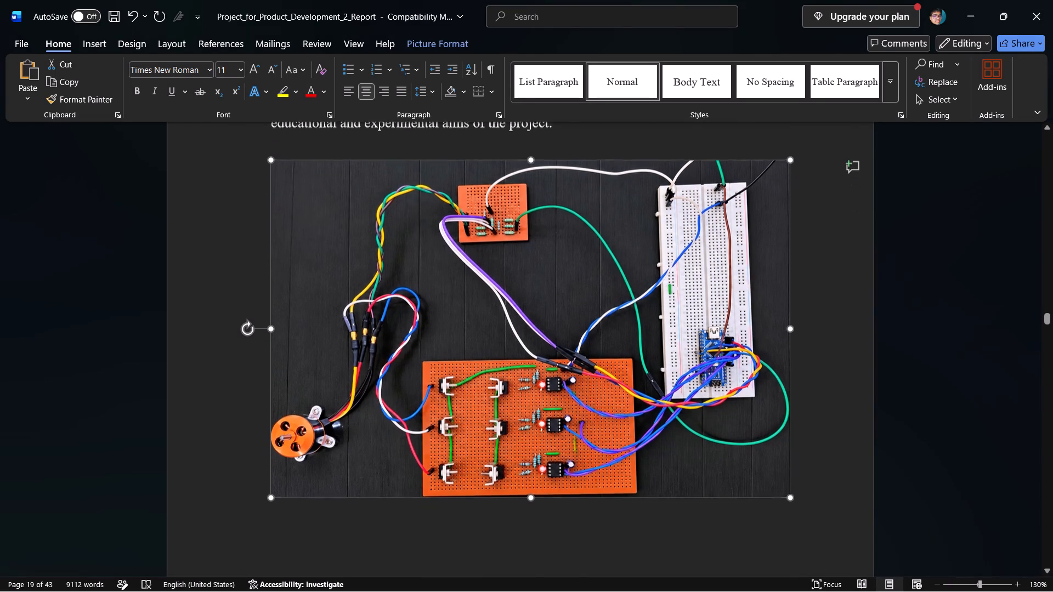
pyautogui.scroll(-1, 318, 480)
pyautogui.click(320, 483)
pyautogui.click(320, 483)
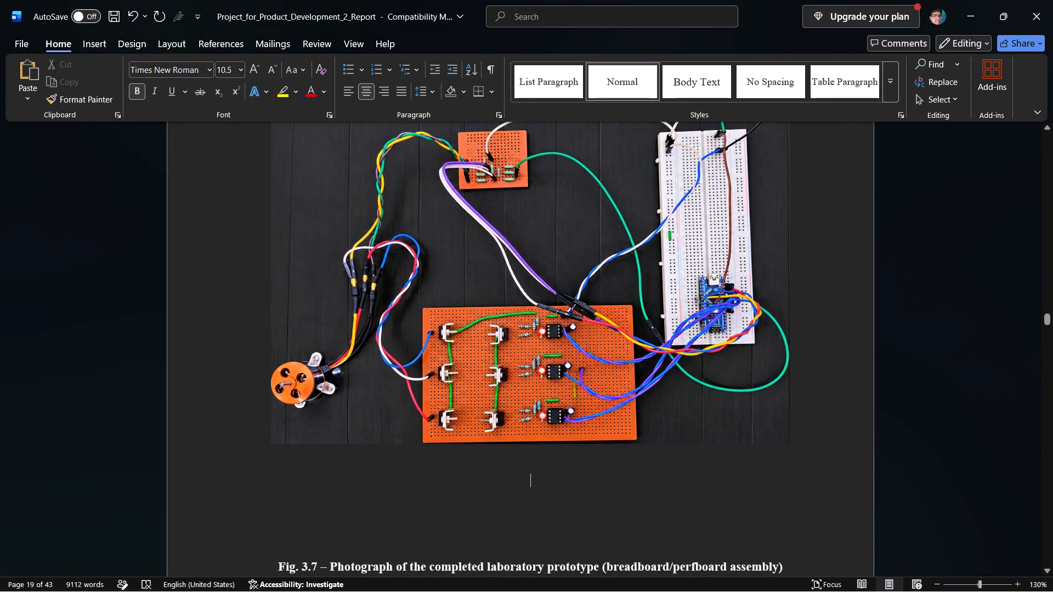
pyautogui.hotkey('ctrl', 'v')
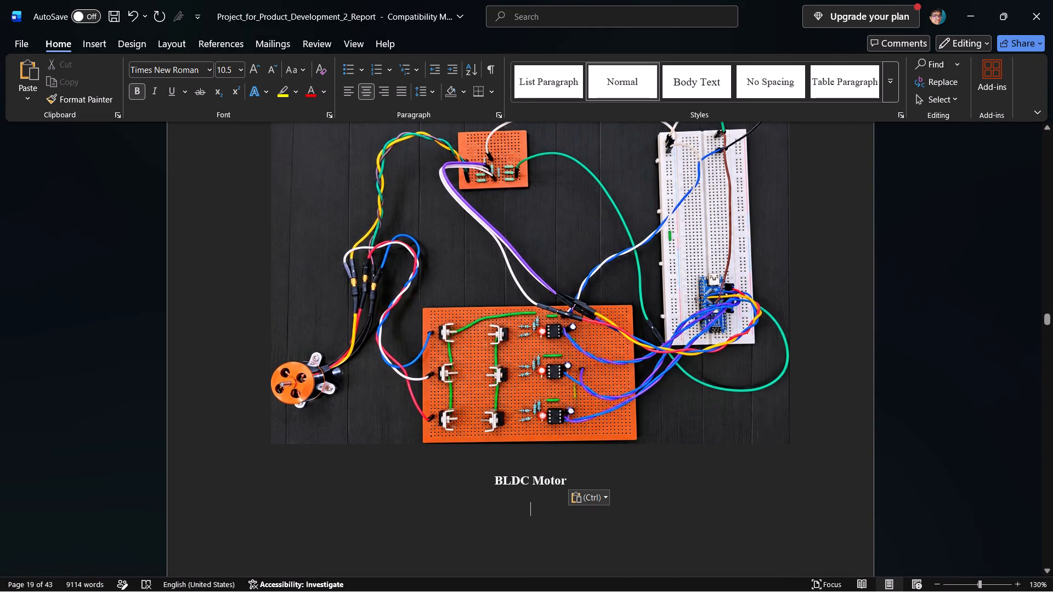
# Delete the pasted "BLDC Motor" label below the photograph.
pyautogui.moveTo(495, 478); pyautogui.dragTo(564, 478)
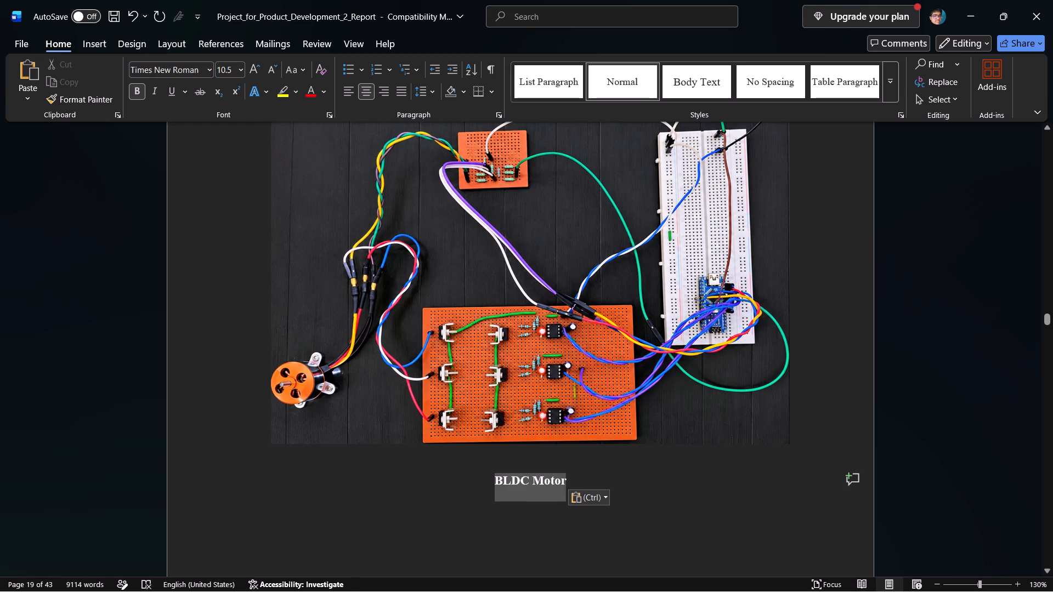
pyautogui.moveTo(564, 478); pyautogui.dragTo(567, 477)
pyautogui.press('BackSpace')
# Review the inserted photograph in the report, and switch to PowerPoint to view the poster's labelled hardware setup picture.
pyautogui.scroll(1, 567, 477)
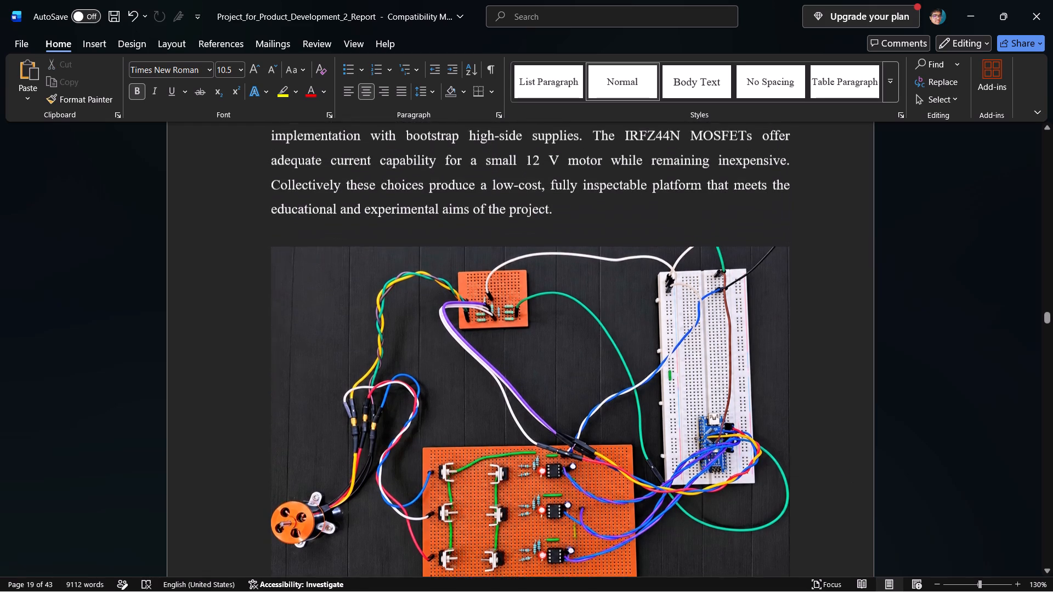
pyautogui.keyDown('ctrl'); pyautogui.scroll(2, 567, 477); pyautogui.keyUp('ctrl')
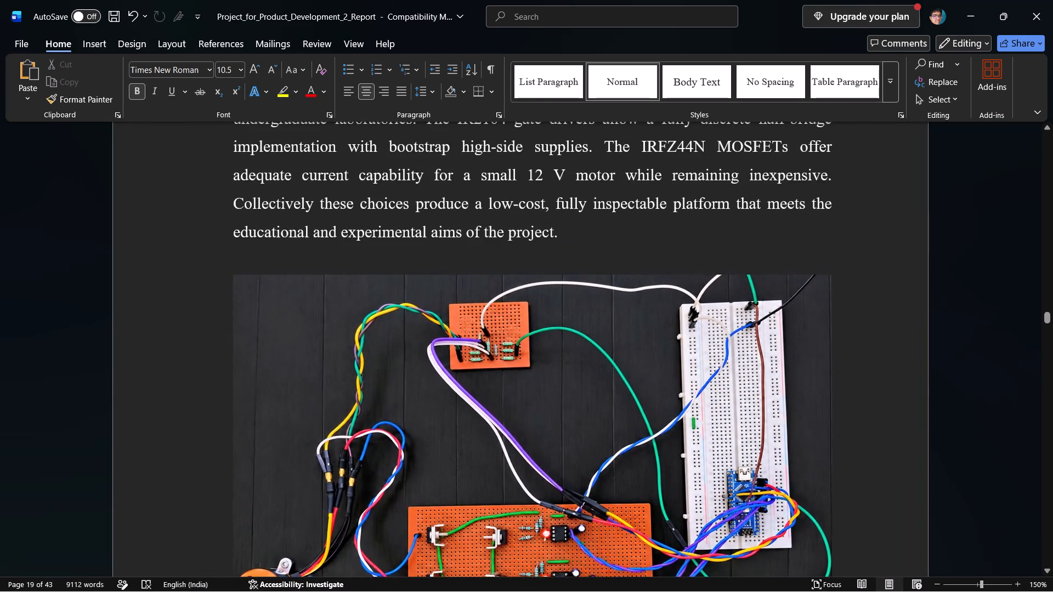
pyautogui.keyDown('ctrl'); pyautogui.scroll(-3, 567, 477); pyautogui.keyUp('ctrl')
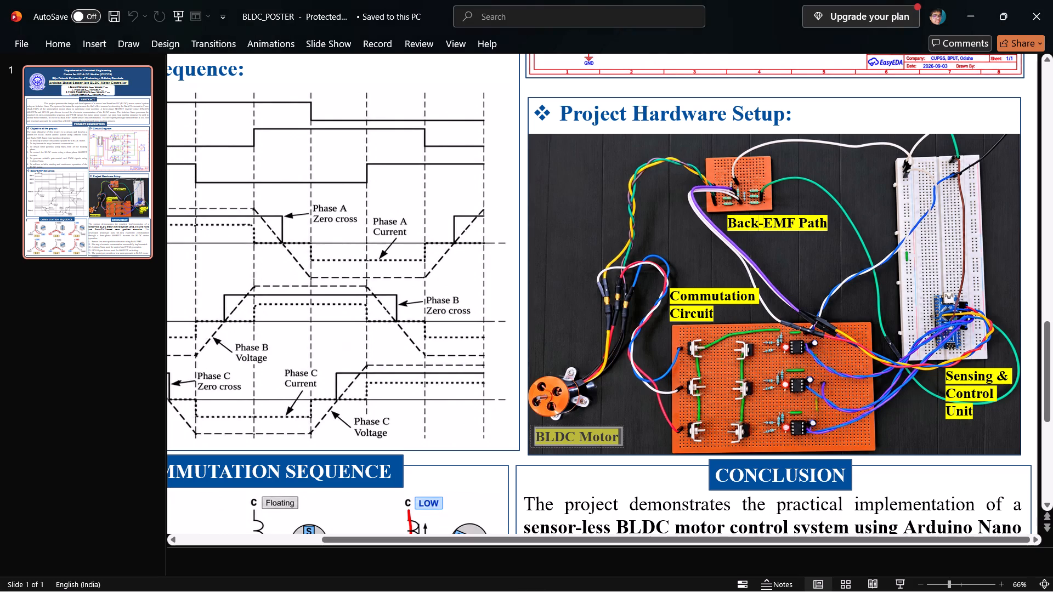
pyautogui.hscroll(-1, 519, 169)
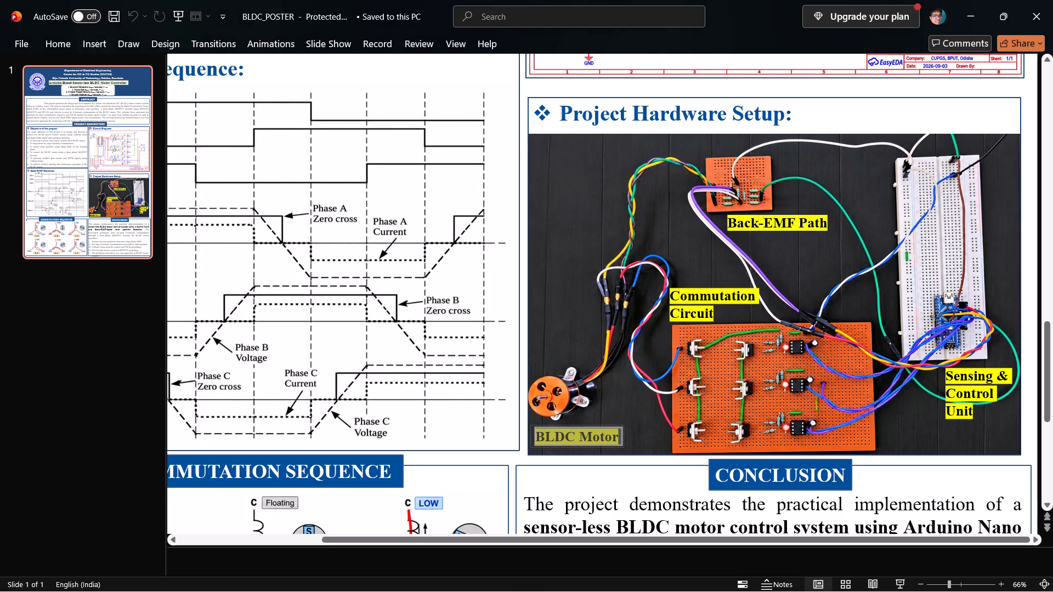
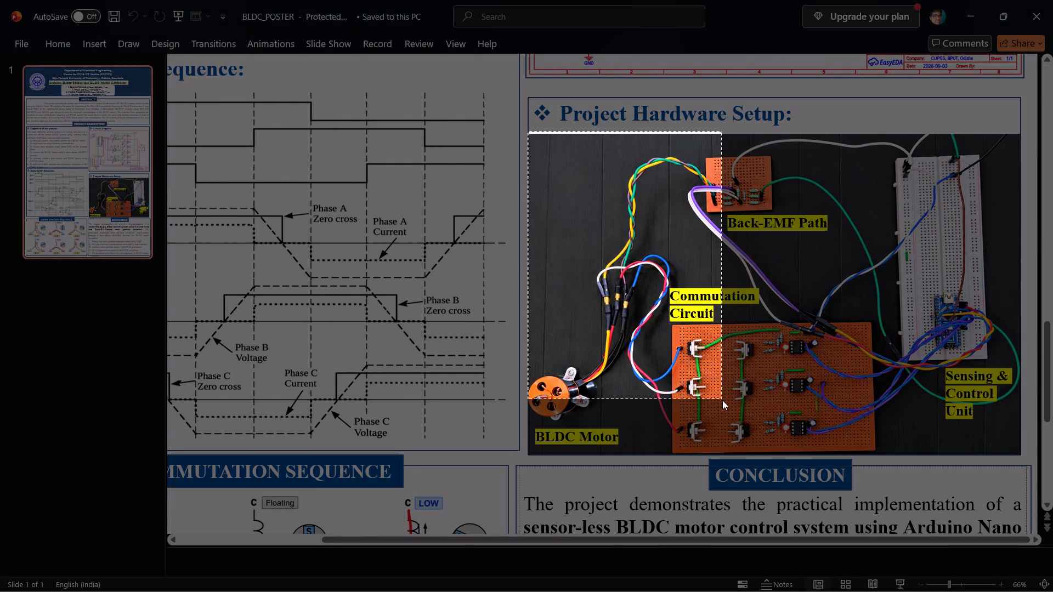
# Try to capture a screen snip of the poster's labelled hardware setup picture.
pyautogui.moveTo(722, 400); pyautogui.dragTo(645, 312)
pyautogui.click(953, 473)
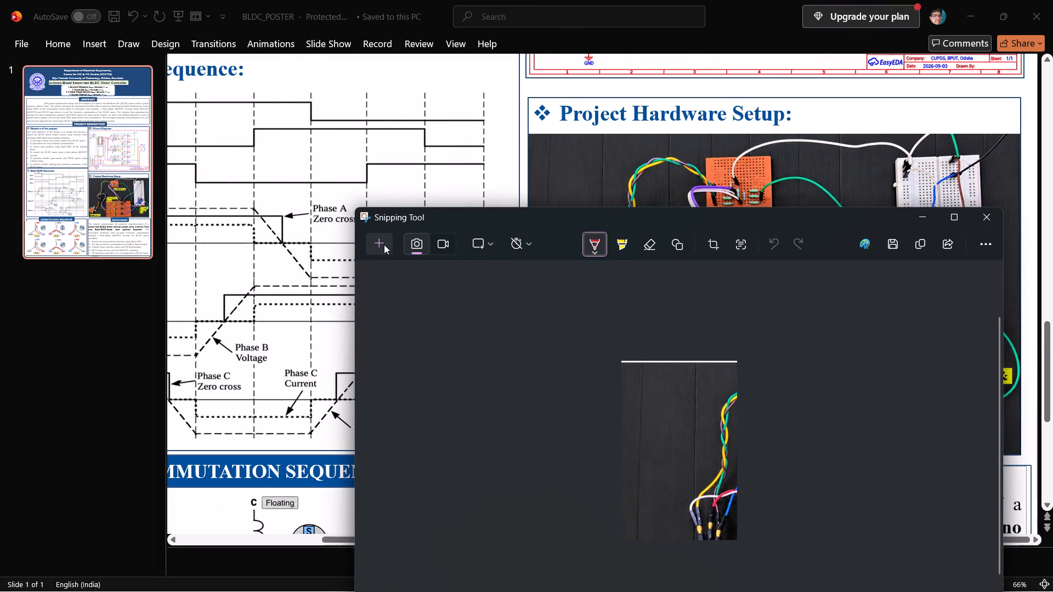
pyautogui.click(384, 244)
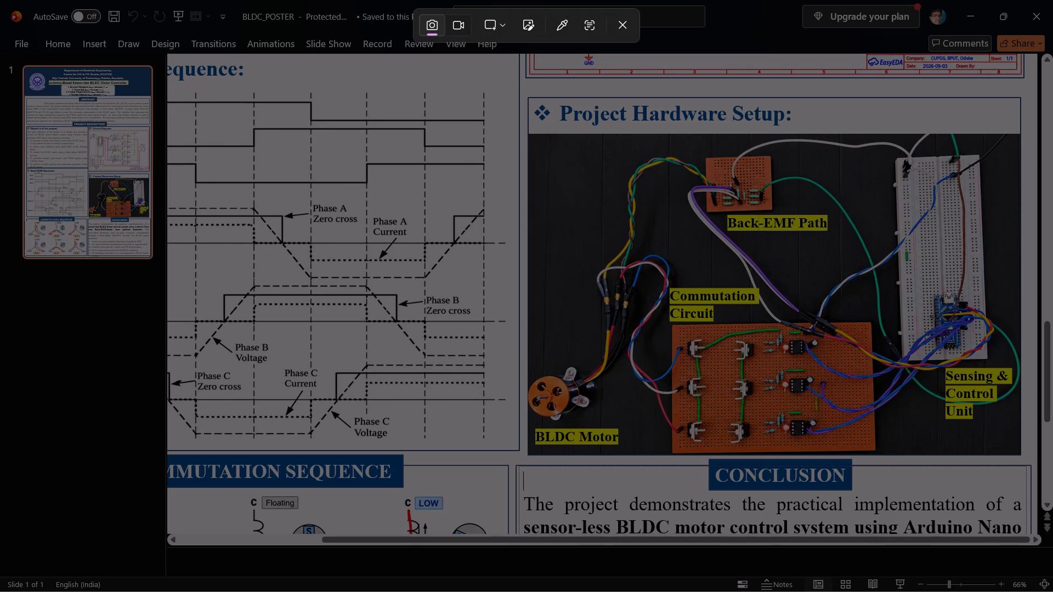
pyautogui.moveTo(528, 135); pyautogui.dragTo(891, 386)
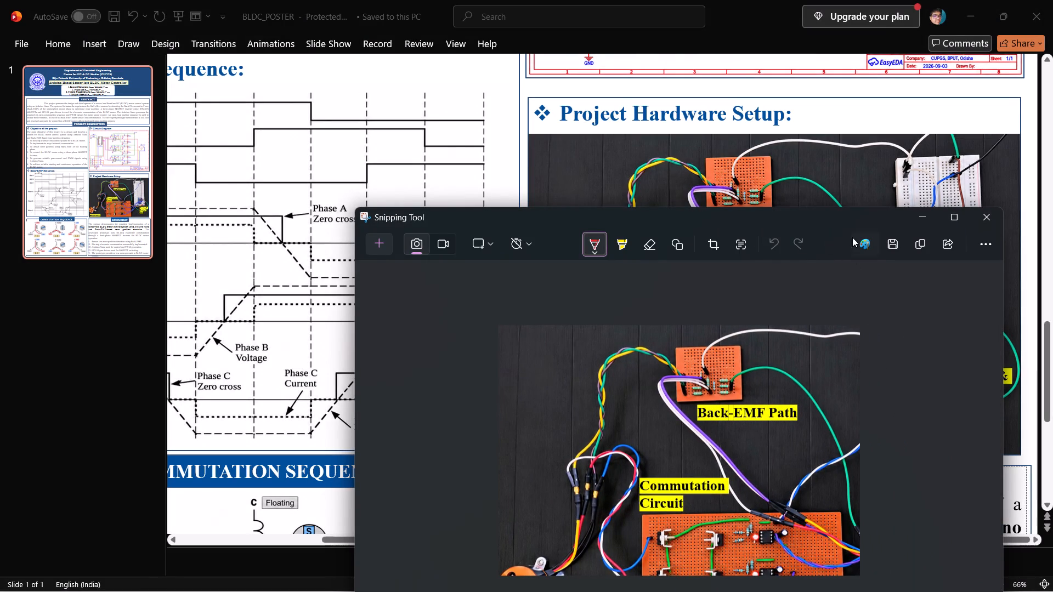
# Snip the full labelled Project Hardware Setup picture from the poster up to its edges, and copy the capture.
pyautogui.click(386, 240)
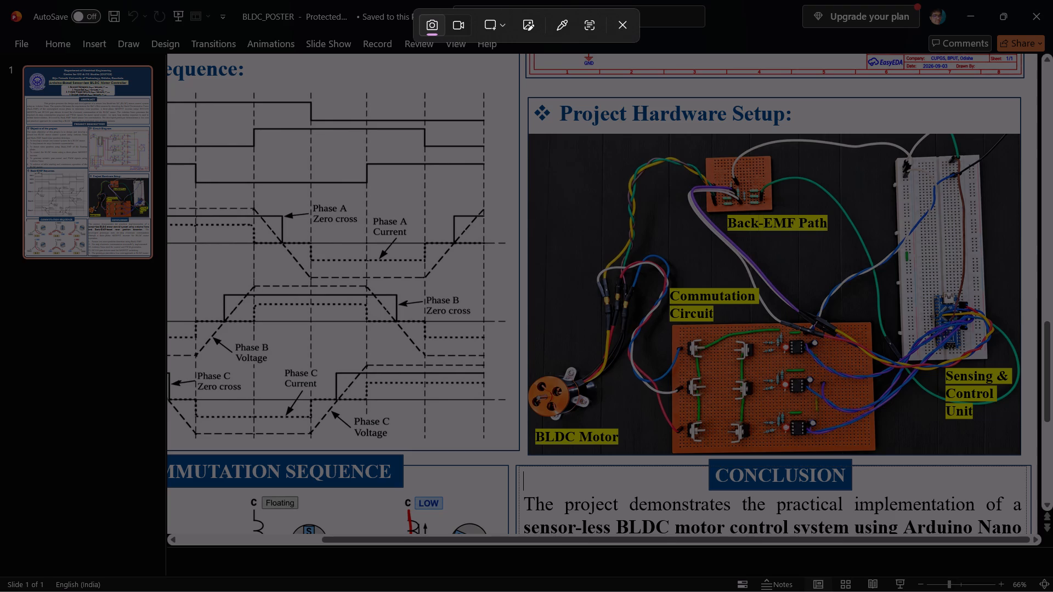
pyautogui.moveTo(529, 134); pyautogui.dragTo(993, 475)
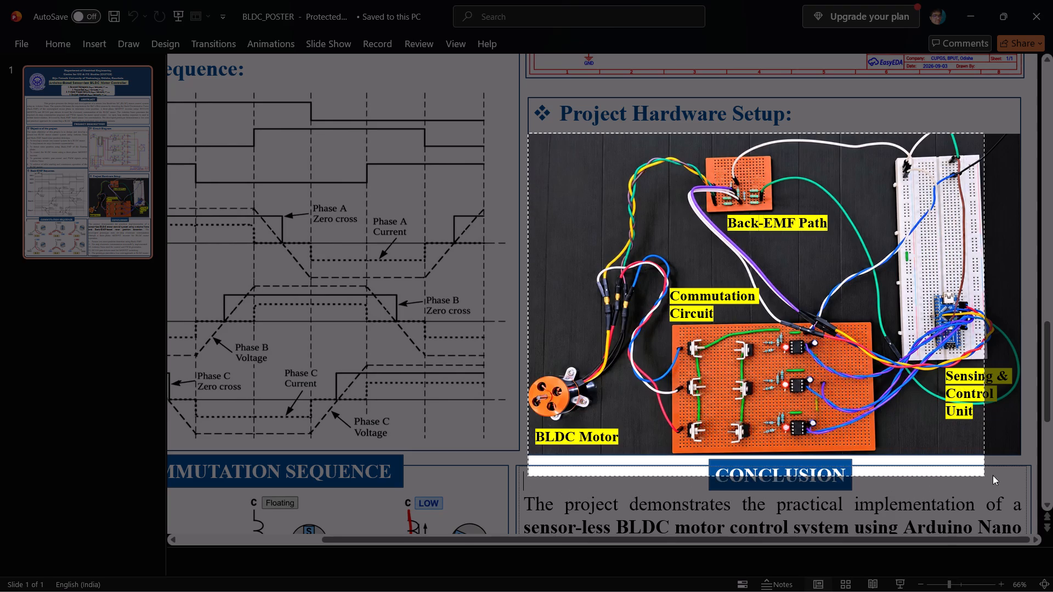
pyautogui.moveTo(993, 475); pyautogui.dragTo(1017, 455)
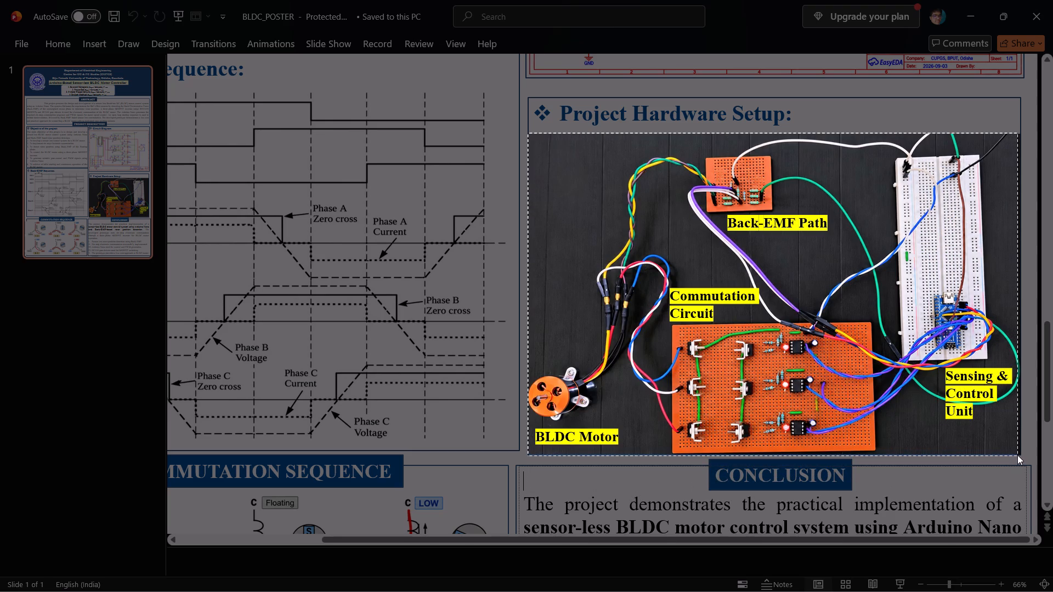
pyautogui.moveTo(1017, 455); pyautogui.dragTo(1021, 454)
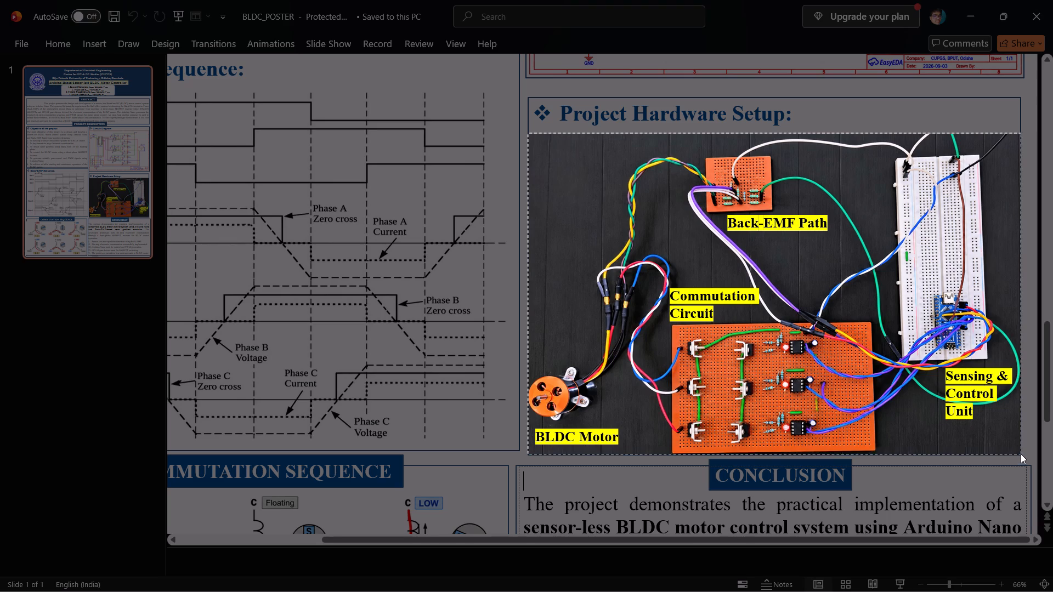
pyautogui.moveTo(1021, 454); pyautogui.dragTo(1021, 453)
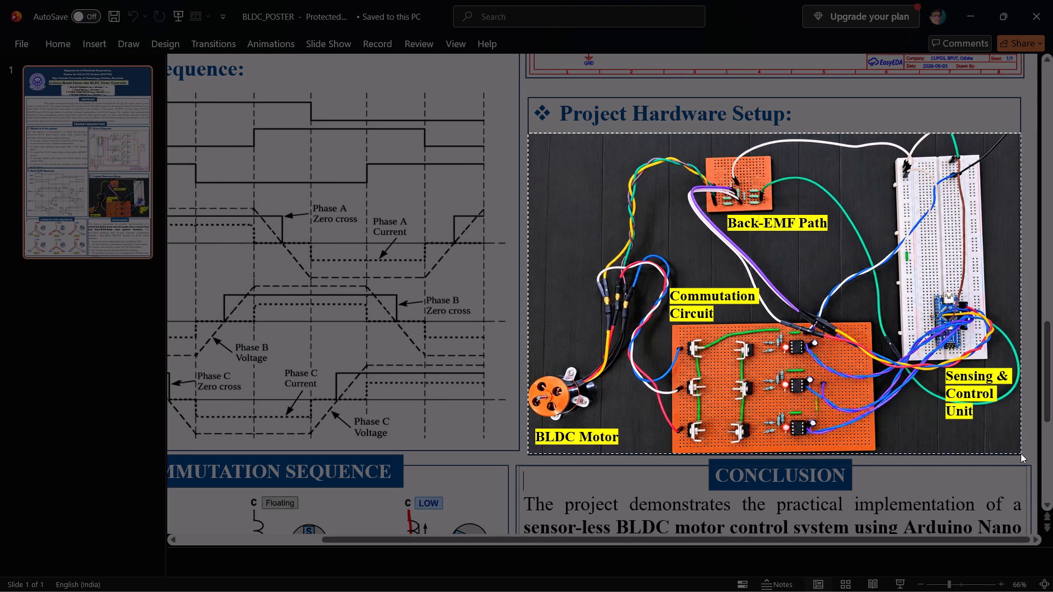
pyautogui.moveTo(1021, 453); pyautogui.dragTo(1021, 453)
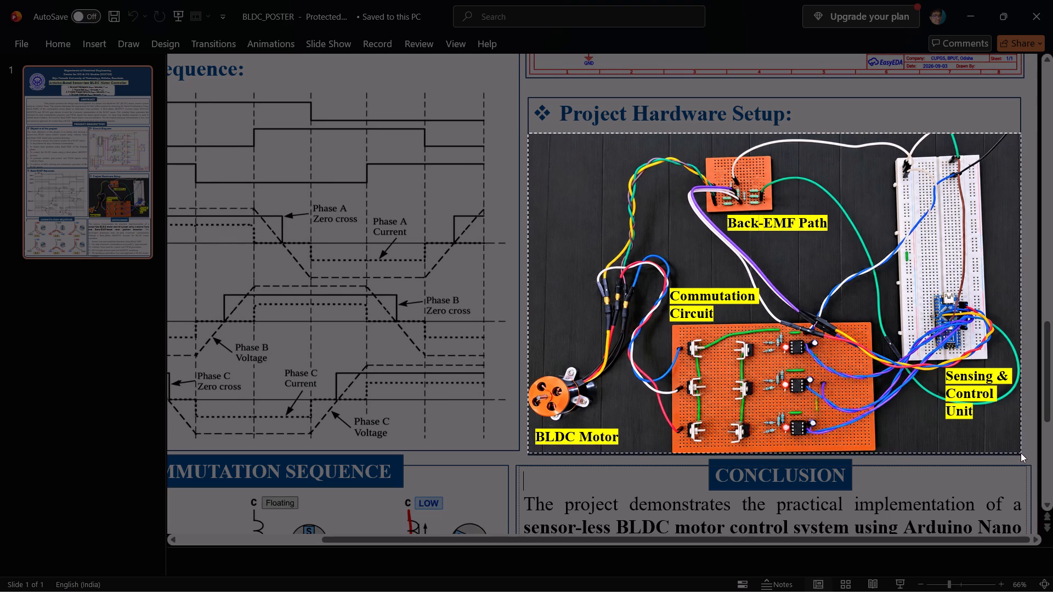
pyautogui.moveTo(1021, 453); pyautogui.dragTo(1021, 454)
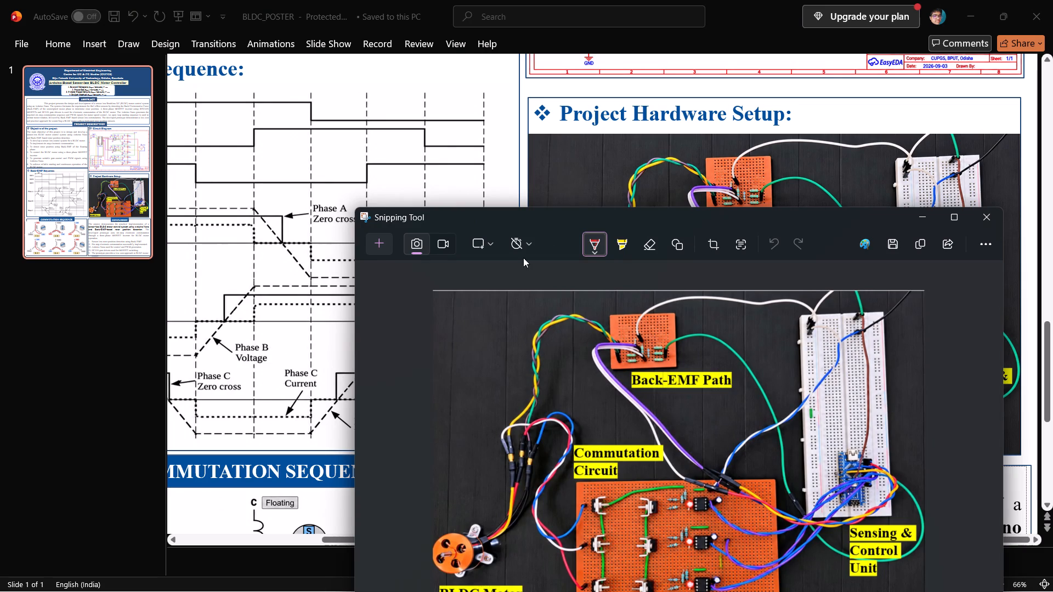
pyautogui.click(919, 244)
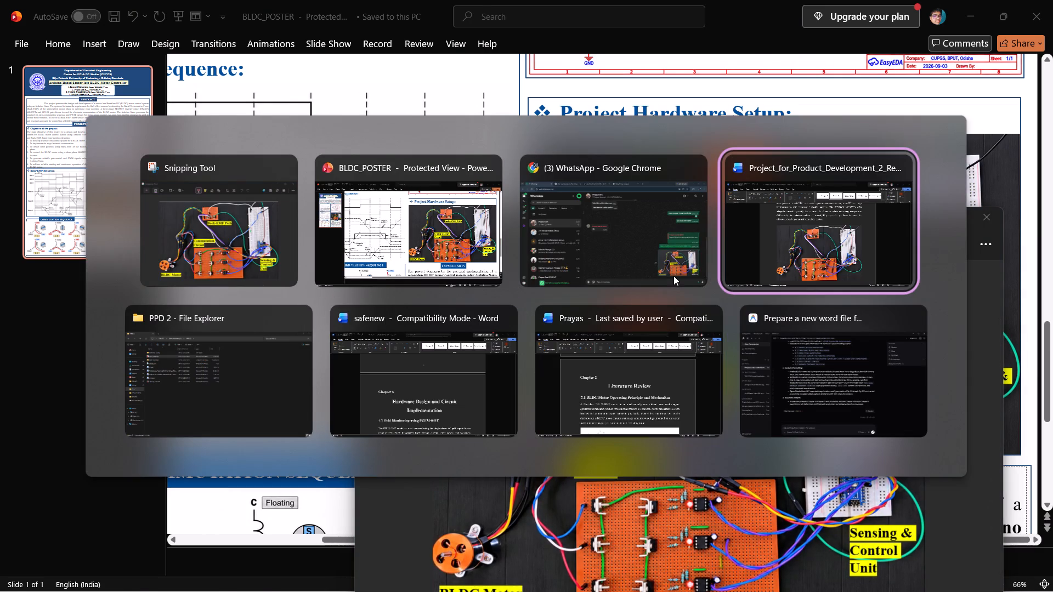
# Switch to the Word report and paste the labelled hardware picture in place of the photograph above the Fig. 3.7 caption.
pyautogui.click(512, 326)
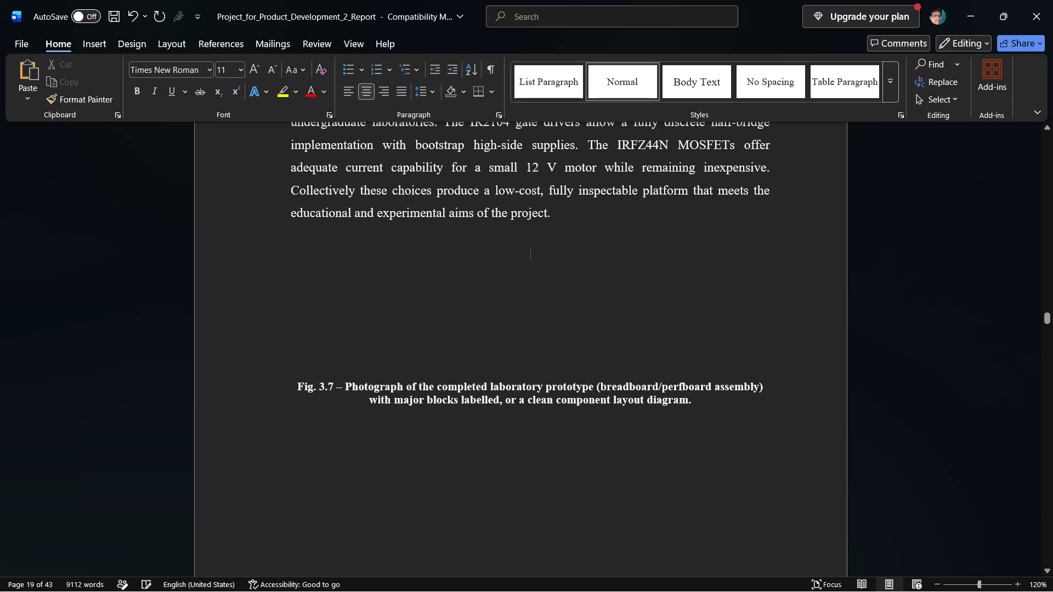
pyautogui.hotkey('ctrl', 'v')
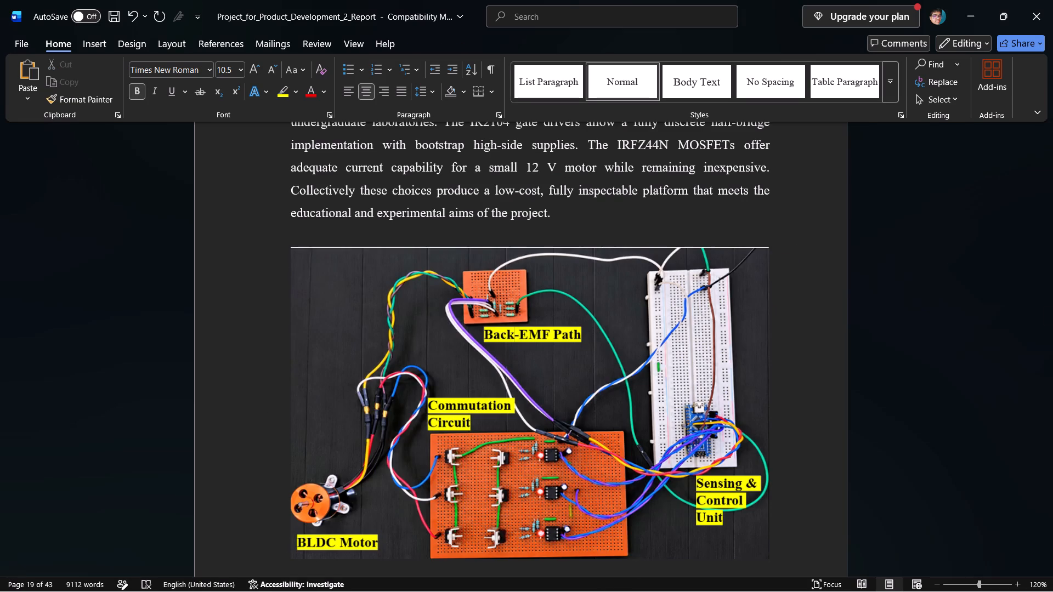
# Delete the blank lines between the pasted hardware picture and the Fig. 3.7 caption.
pyautogui.scroll(-1, 271, 346)
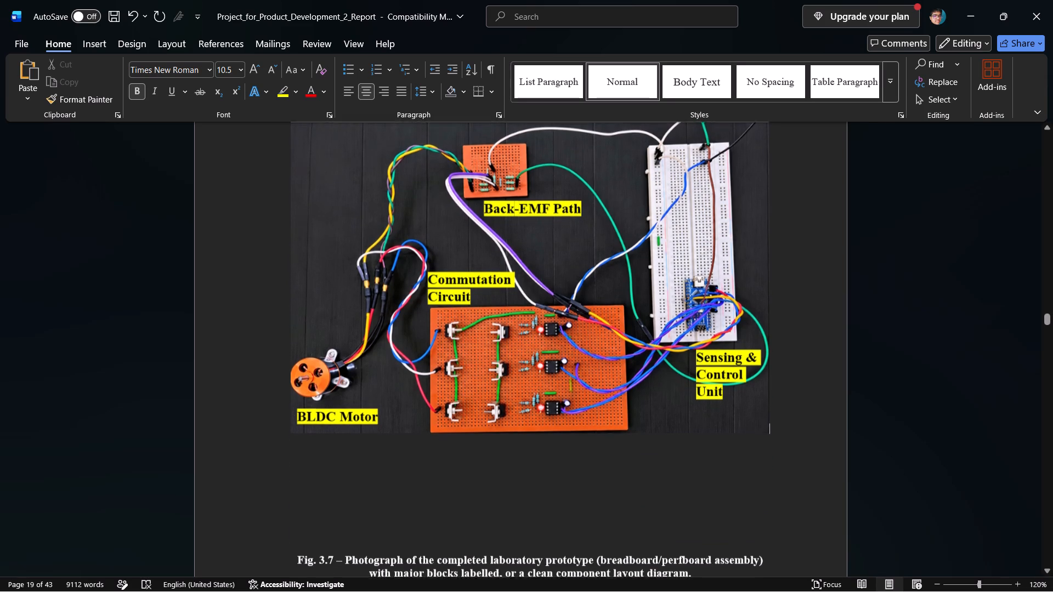
pyautogui.scroll(-2, 271, 346)
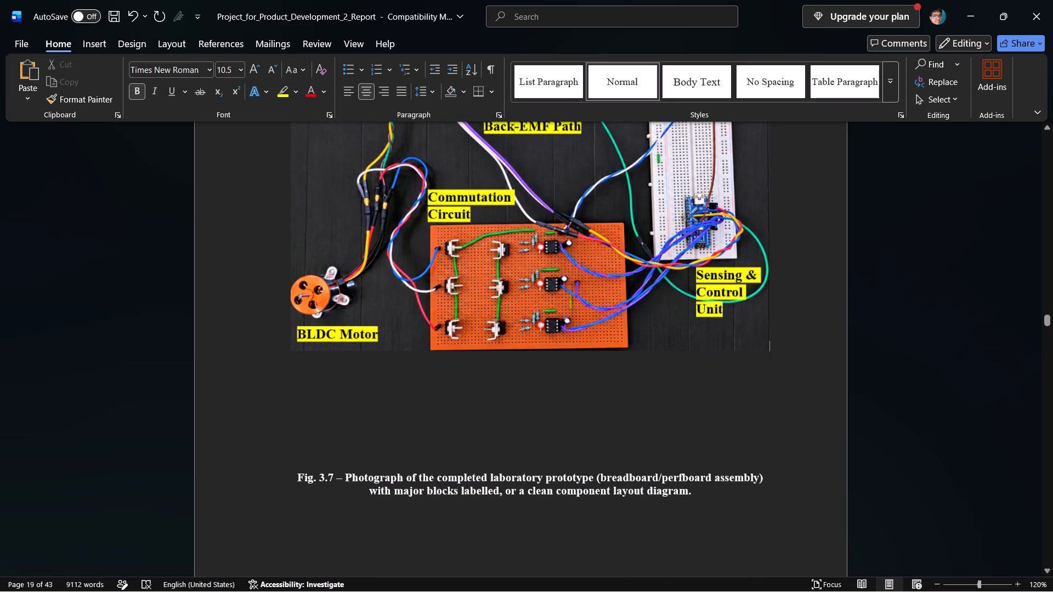
pyautogui.click(295, 461)
pyautogui.click(297, 479)
pyautogui.press('BackSpace')
pyautogui.press('BackSpace')
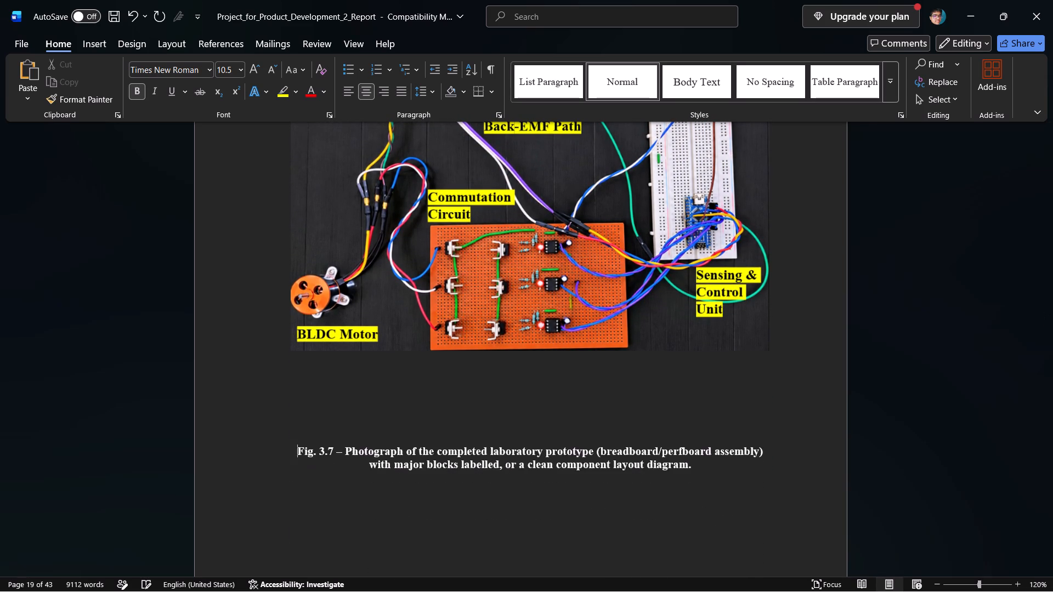
pyautogui.press('BackSpace')
pyautogui.press('BackSpace')
pyautogui.press('BackSpace')
pyautogui.press('BackSpace')
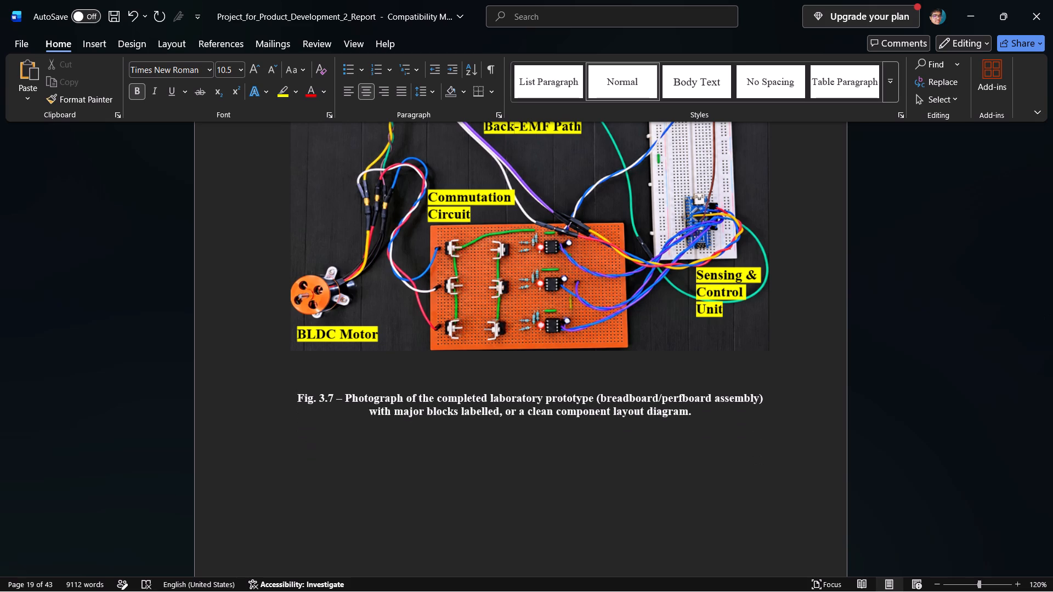
pyautogui.press('BackSpace')
pyautogui.press('BackSpace')
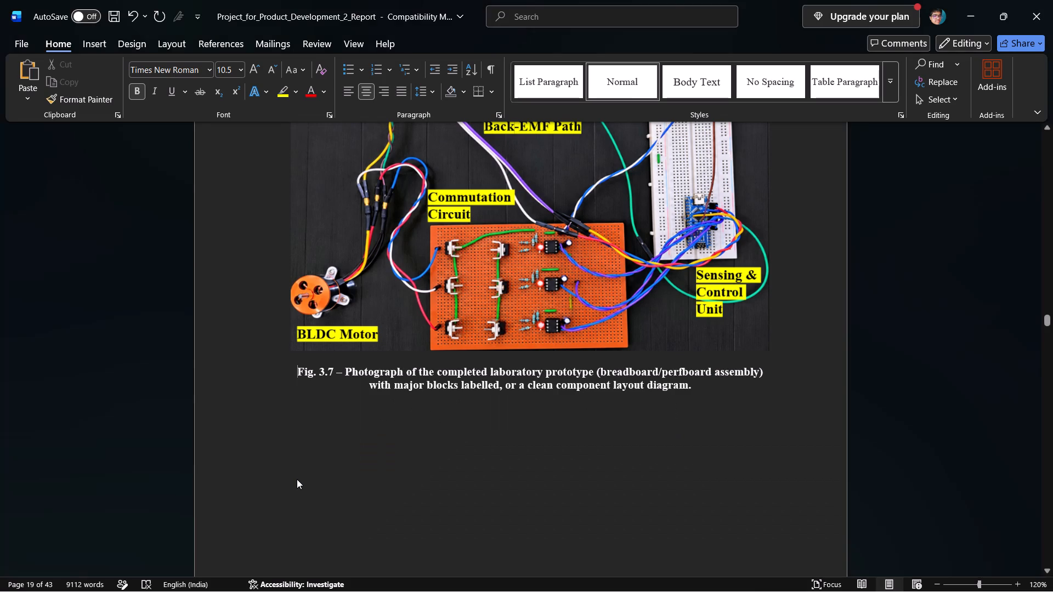
# Replace the Fig. 3.7 caption description with "Project Hardware Setup", correcting the spelling of "Hardware".
pyautogui.moveTo(346, 369); pyautogui.dragTo(451, 396)
pyautogui.moveTo(451, 396); pyautogui.dragTo(699, 392)
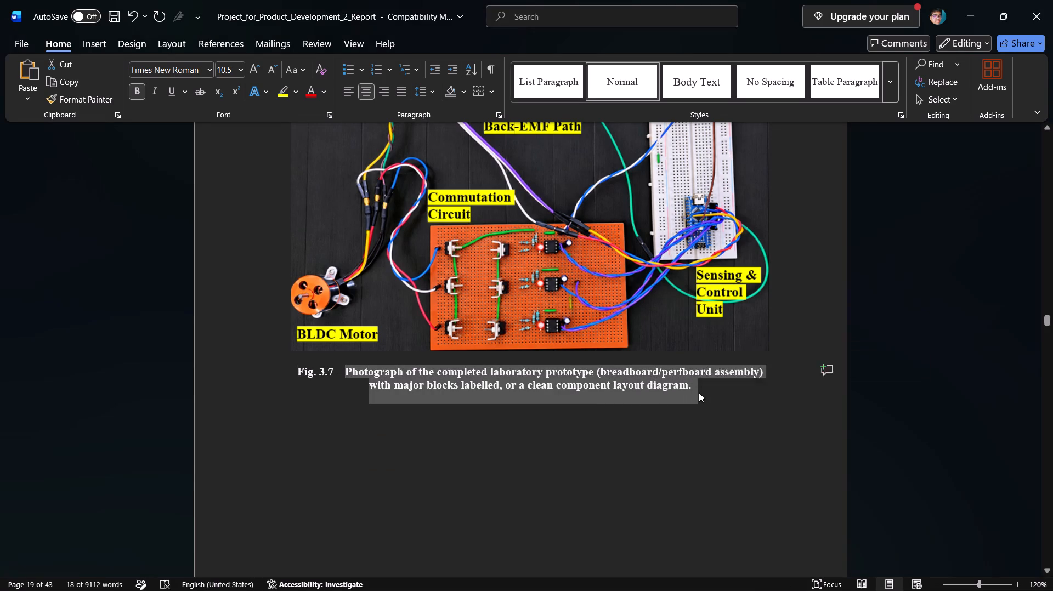
pyautogui.write('Project')
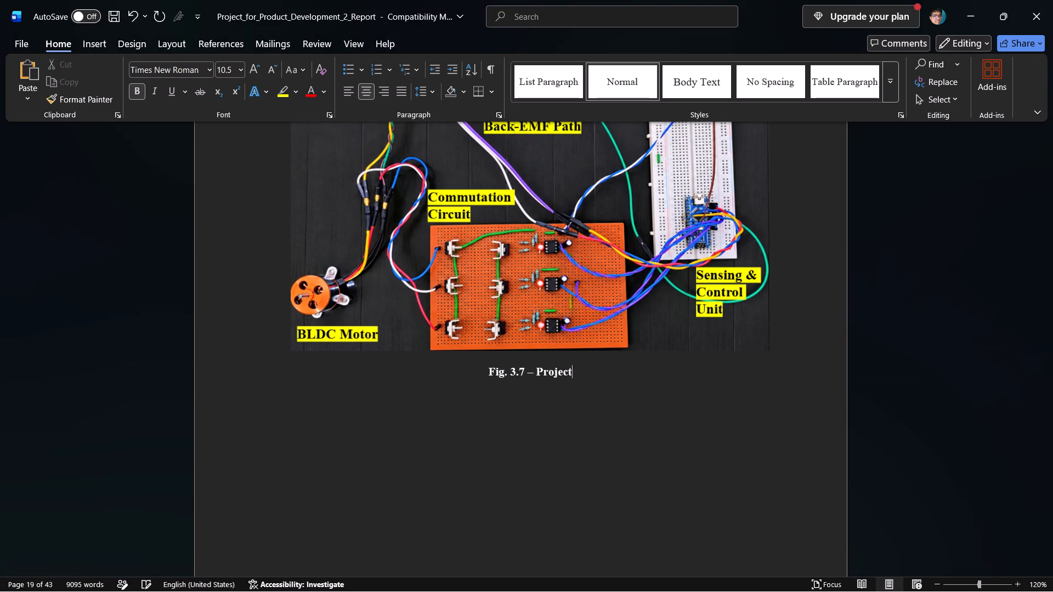
pyautogui.press('space')
pyautogui.write('Harware Setup')
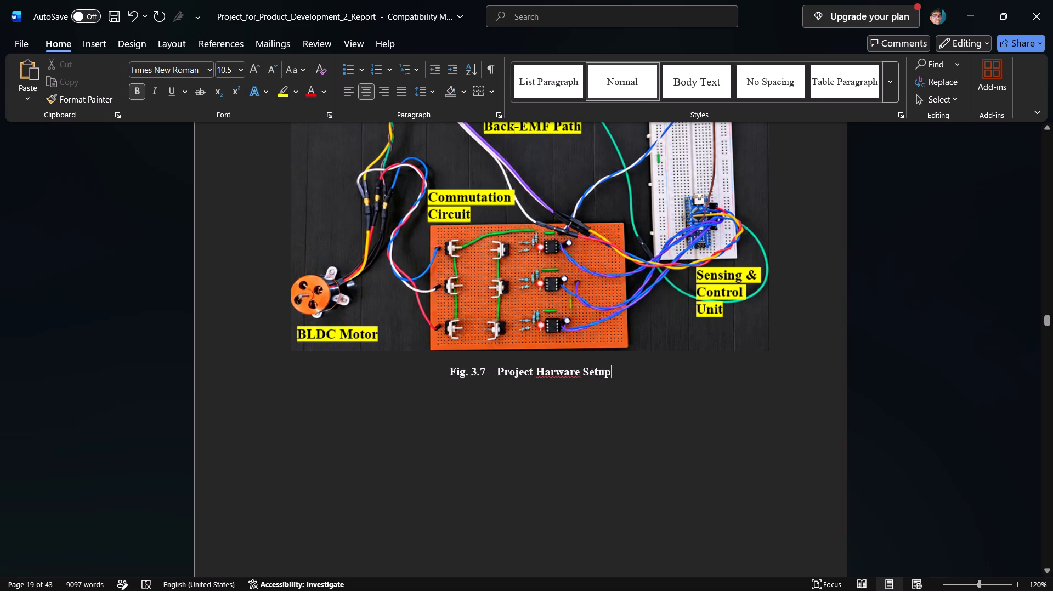
pyautogui.rightClick(564, 372)
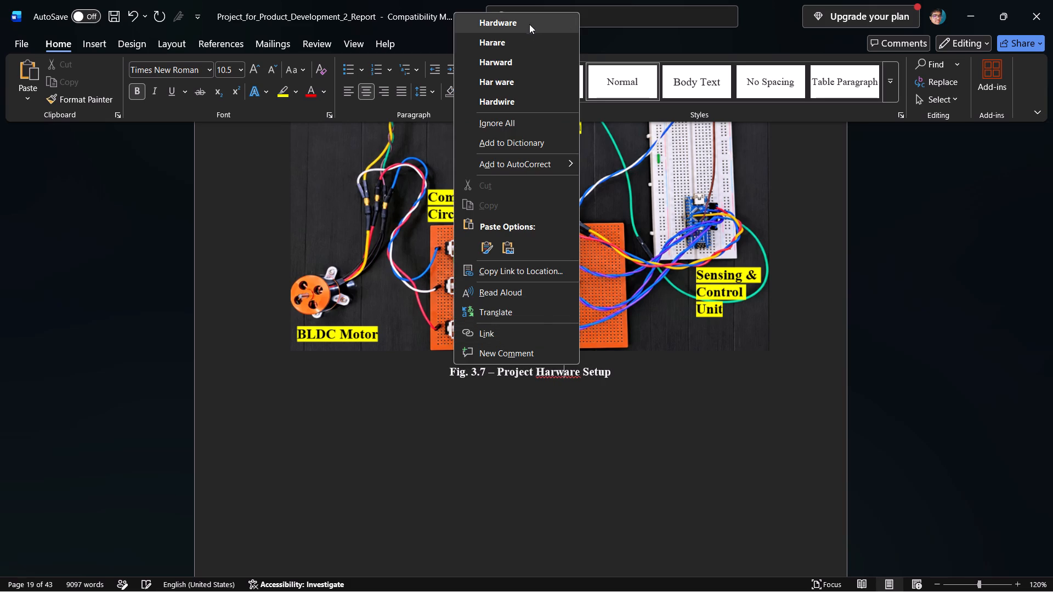
pyautogui.click(528, 23)
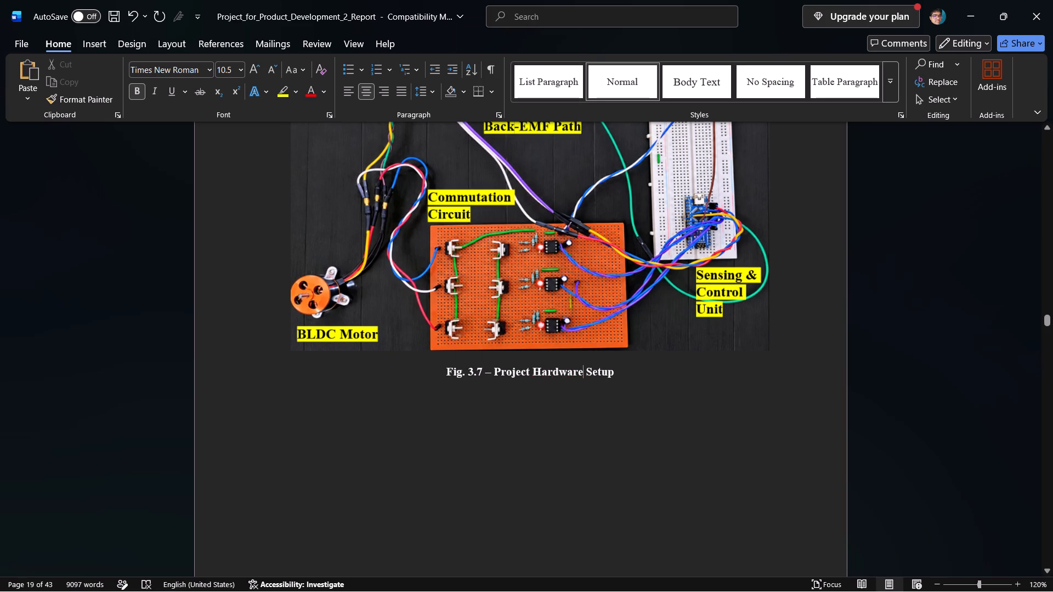
# Review the pages before Fig. 3.7, examining Table 3.1 and the Fig. 3.6 image placeholder.
pyautogui.scroll(2, 599, 381)
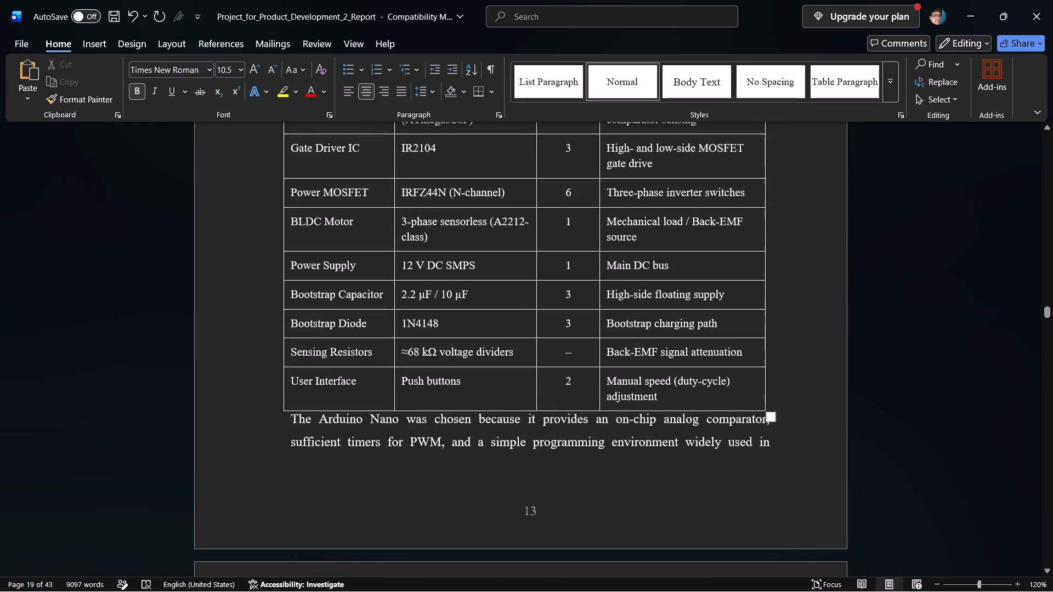
pyautogui.scroll(2, 599, 381)
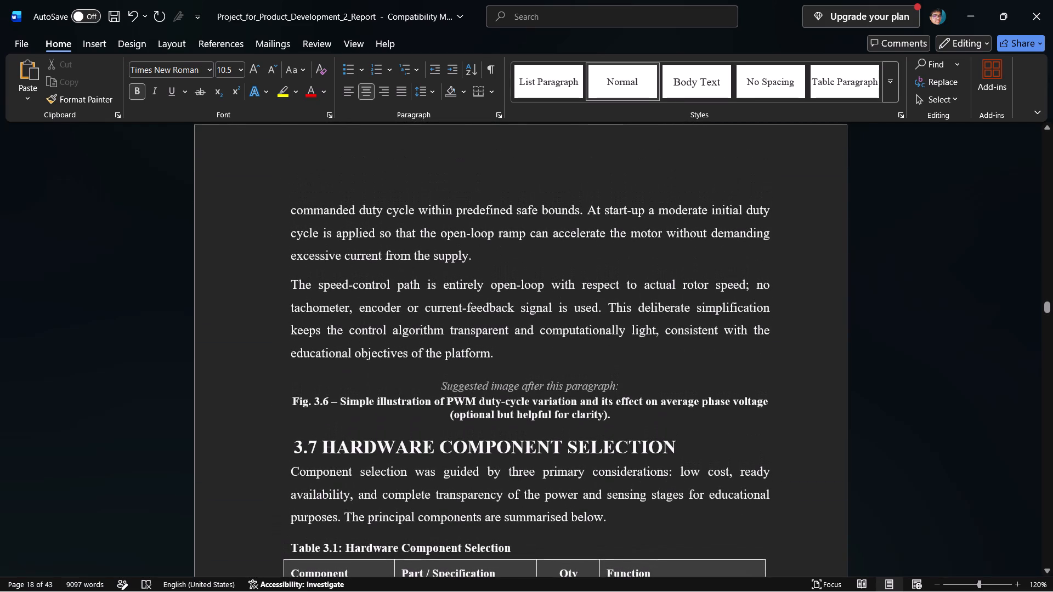
pyautogui.scroll(-1, 599, 381)
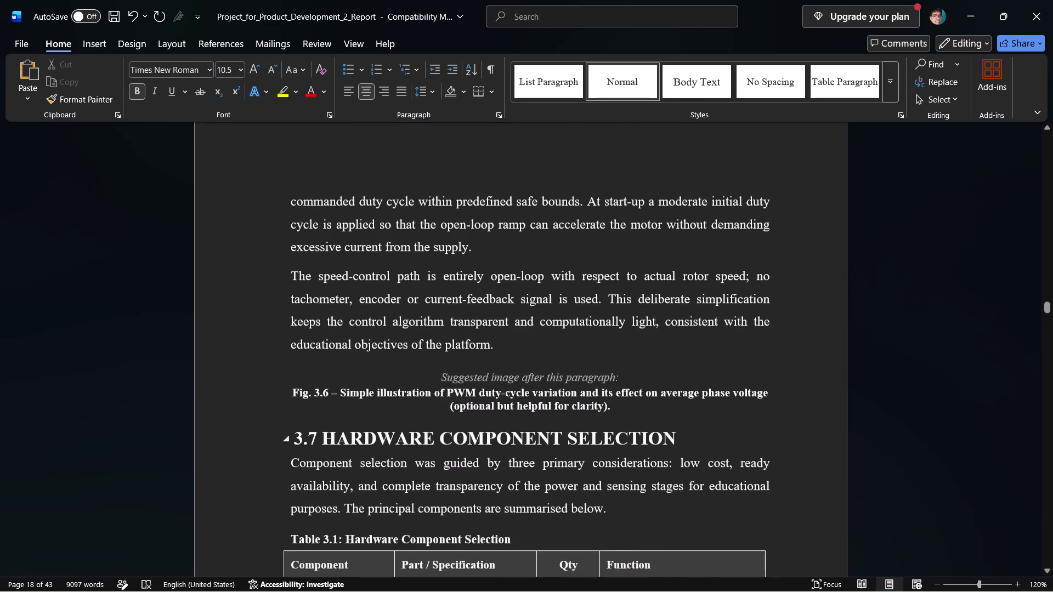
pyautogui.scroll(-2, 599, 381)
pyautogui.scroll(1, 599, 381)
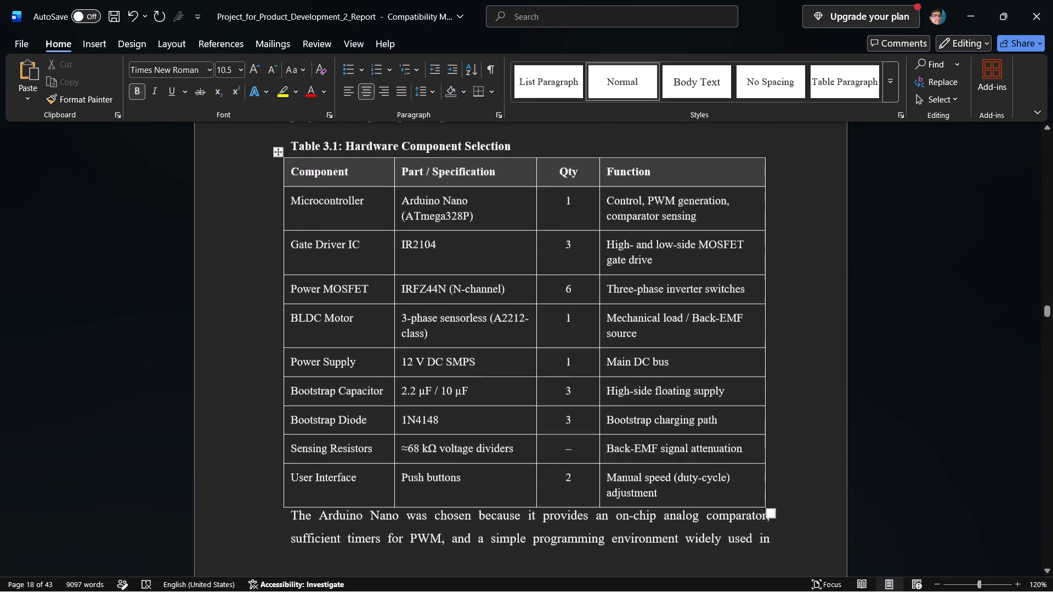
pyautogui.scroll(1, 599, 381)
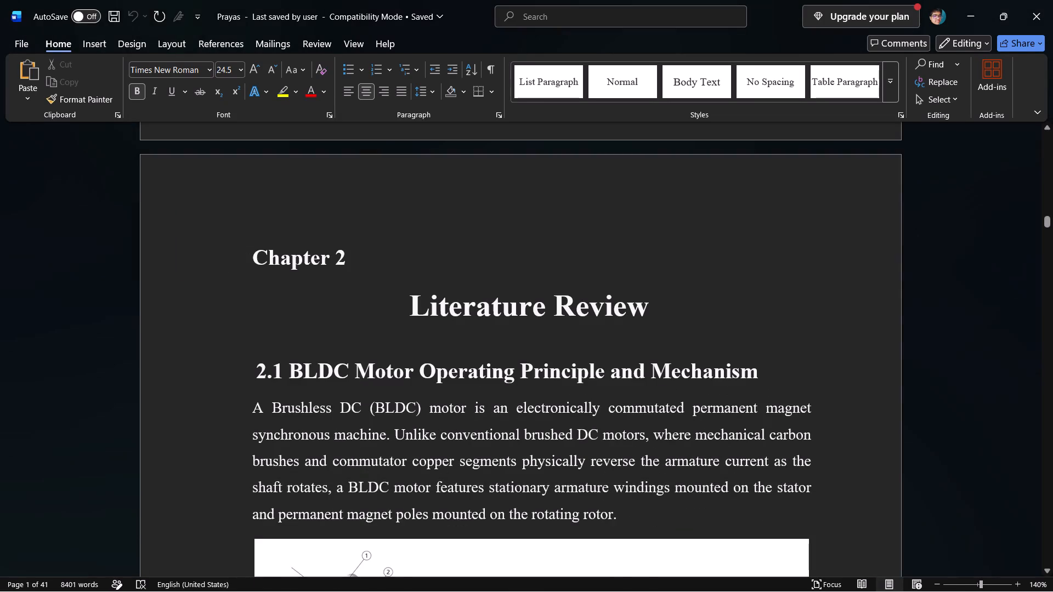
# Switch to the Prayas Word document and look through its Chapter 2 figures and captions and the system overview that follows.
pyautogui.scroll(-3, 599, 381)
pyautogui.scroll(1, 599, 381)
pyautogui.scroll(-3, 599, 381)
pyautogui.scroll(1, 599, 381)
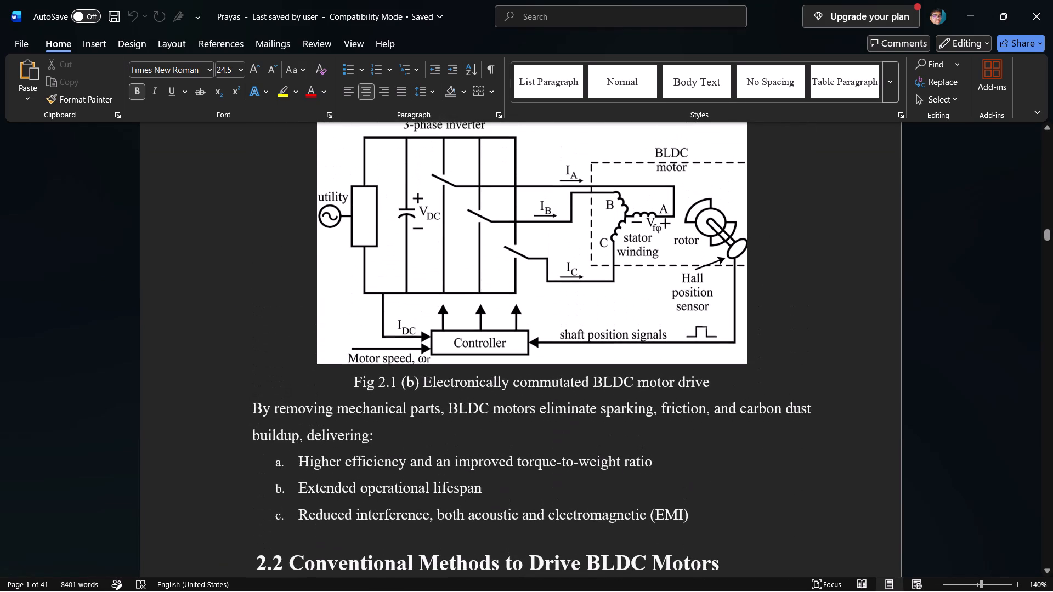
pyautogui.scroll(-1, 599, 381)
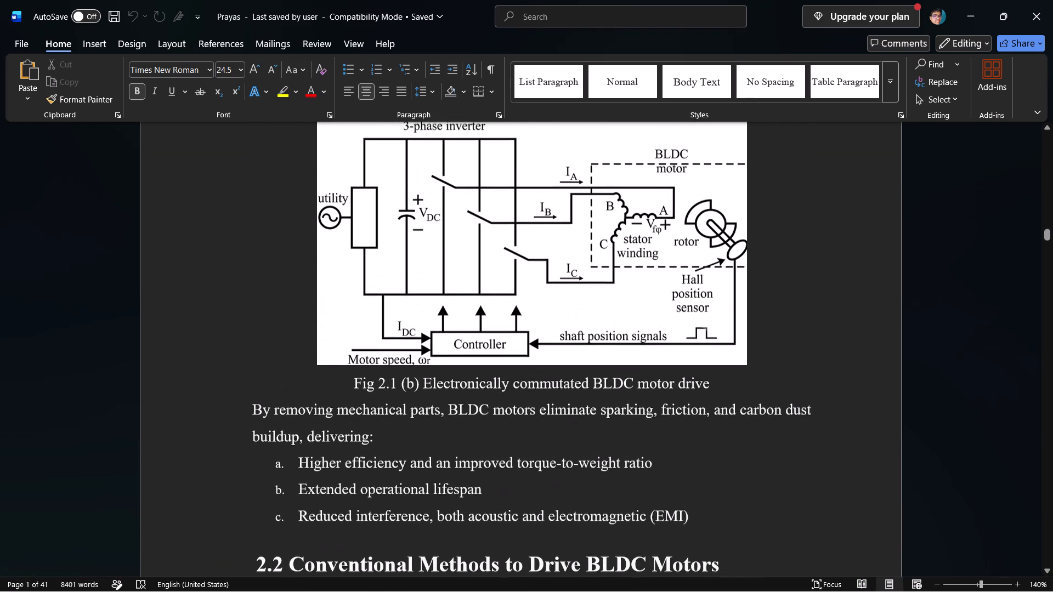
pyautogui.scroll(-2, 599, 381)
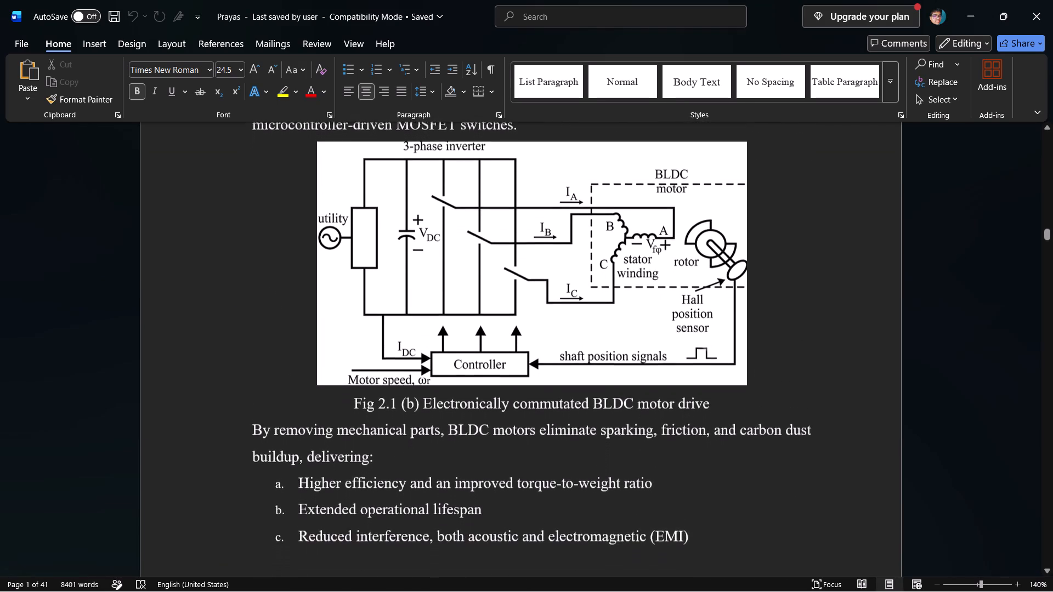
pyautogui.scroll(-3, 599, 381)
pyautogui.scroll(2, 599, 381)
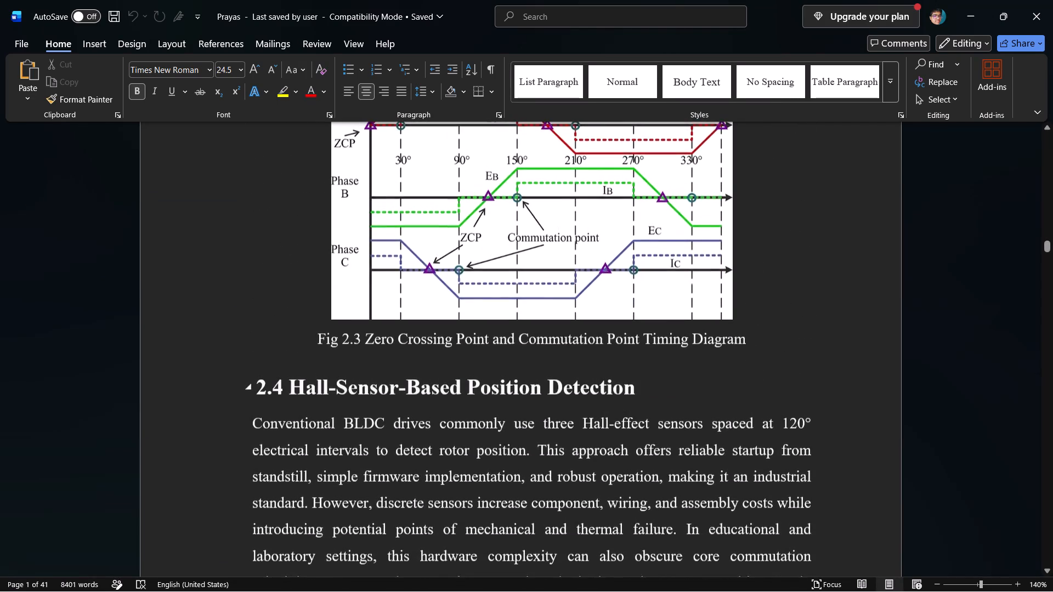
pyautogui.scroll(1, 599, 381)
pyautogui.scroll(-3, 599, 381)
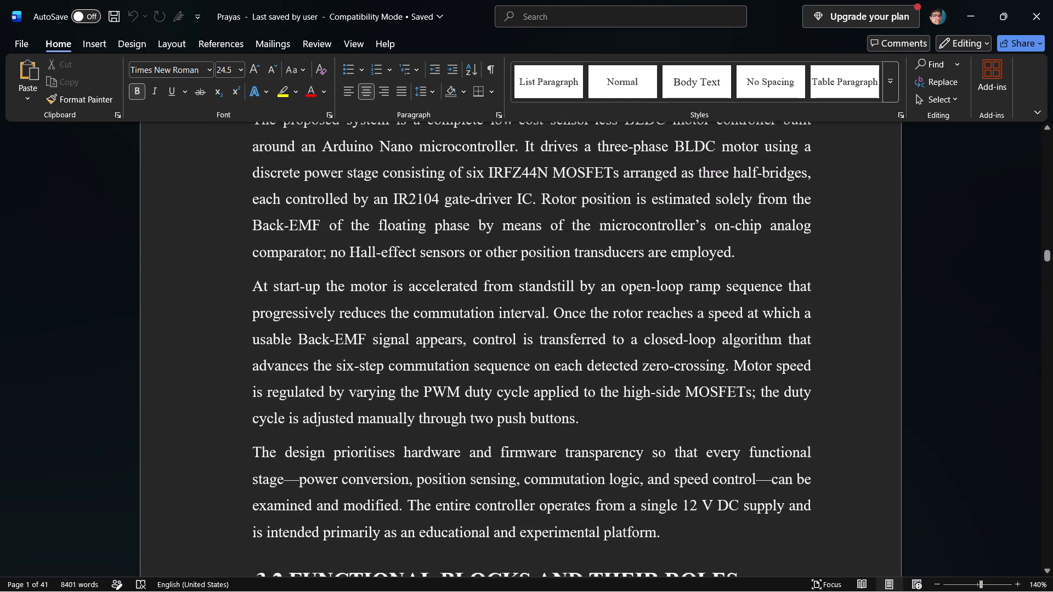
pyautogui.scroll(-1, 599, 381)
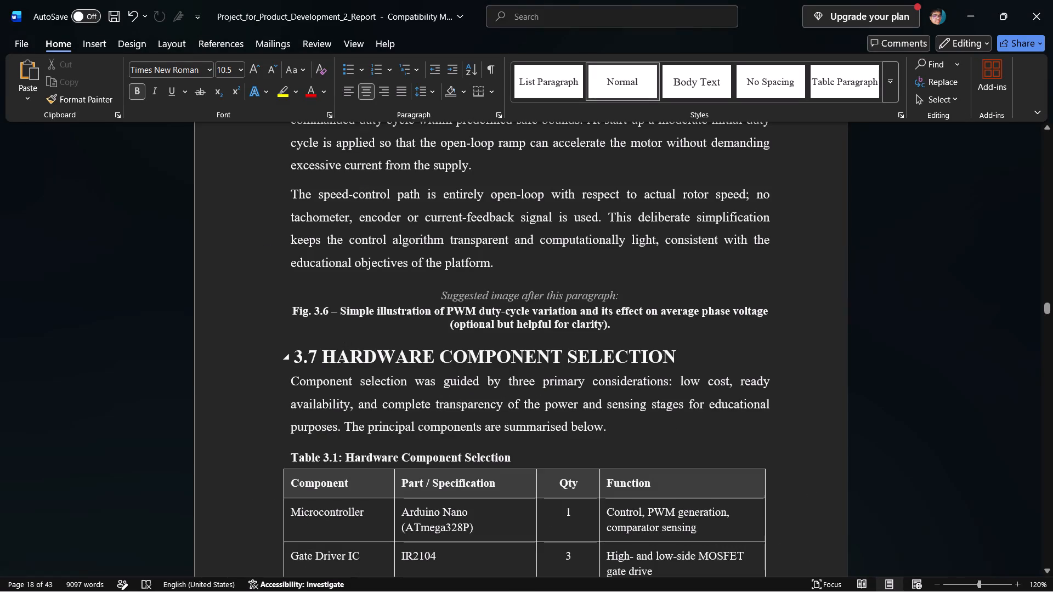
# Back in the project report, select the Fig. 3.6 caption description about PWM duty-cycle variation and average phase voltage.
pyautogui.moveTo(339, 308); pyautogui.dragTo(757, 308)
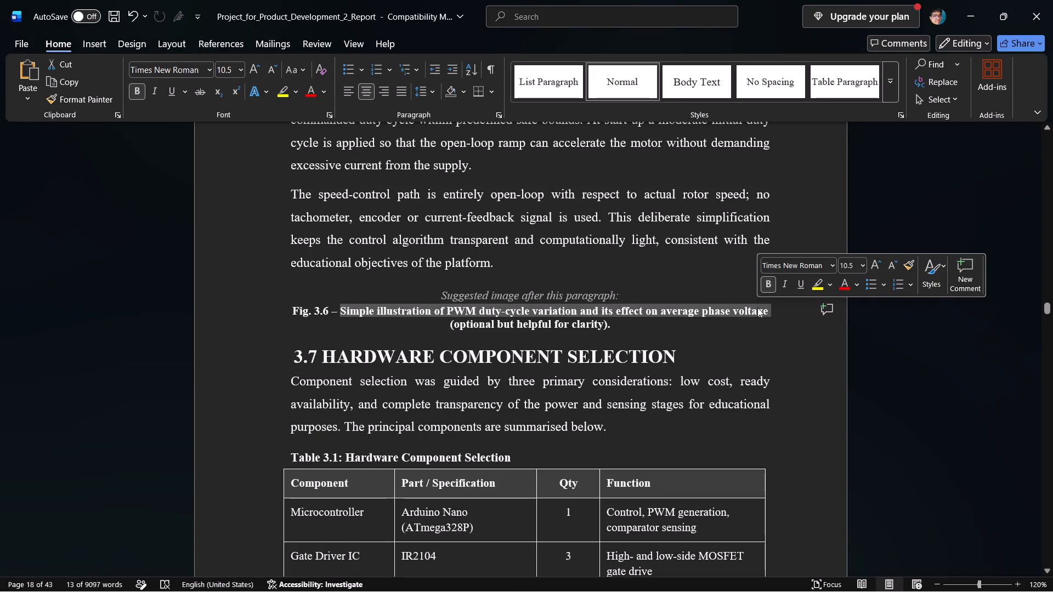
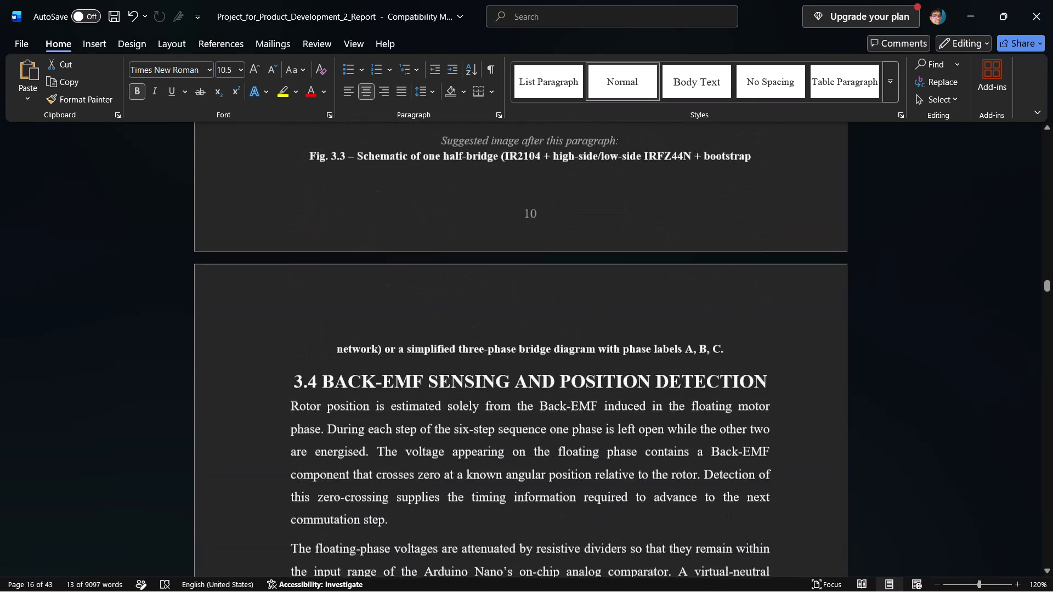
pyautogui.scroll(-7, 492, 332)
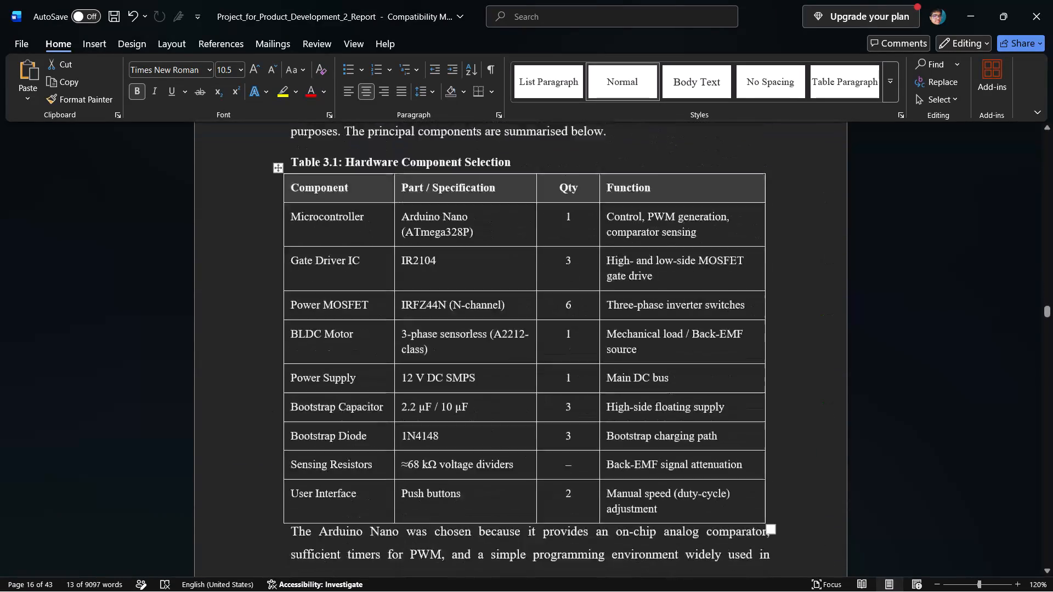
pyautogui.scroll(-1, 492, 332)
pyautogui.scroll(5, 492, 332)
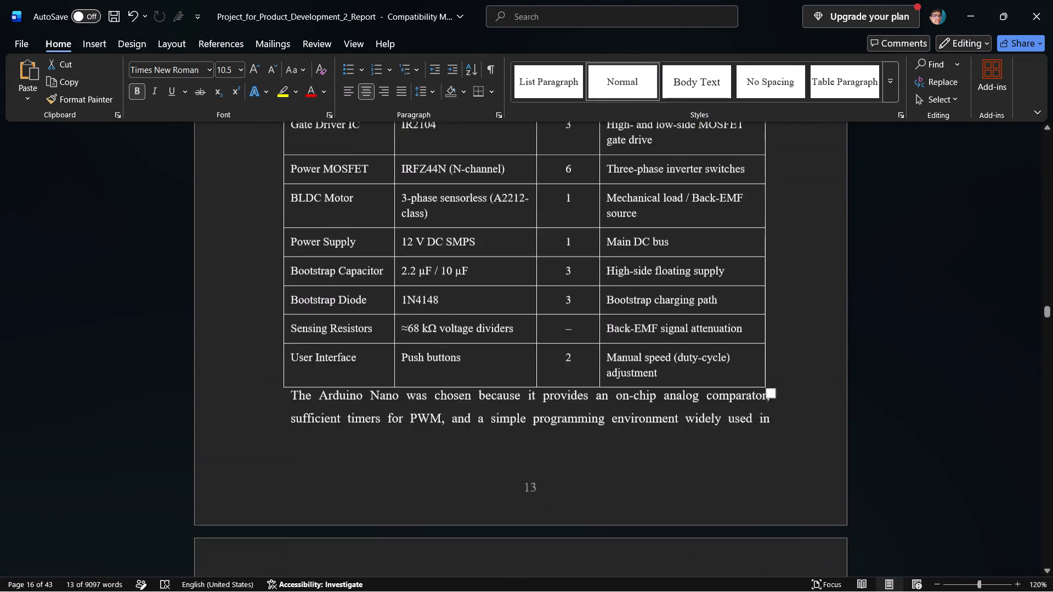
pyautogui.scroll(-3, 492, 332)
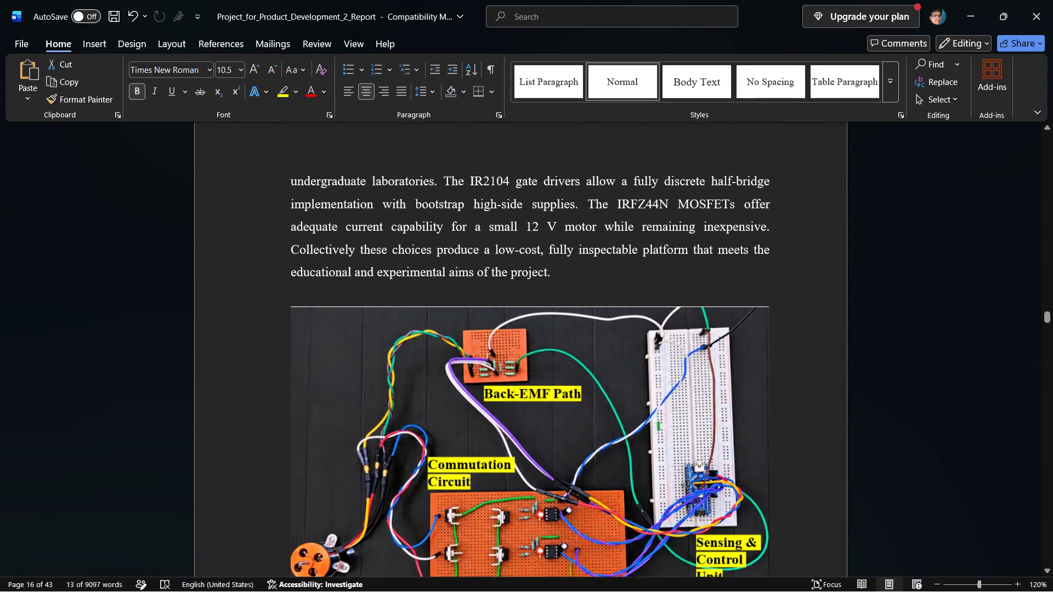
pyautogui.scroll(-1, 492, 332)
pyautogui.scroll(2, 492, 332)
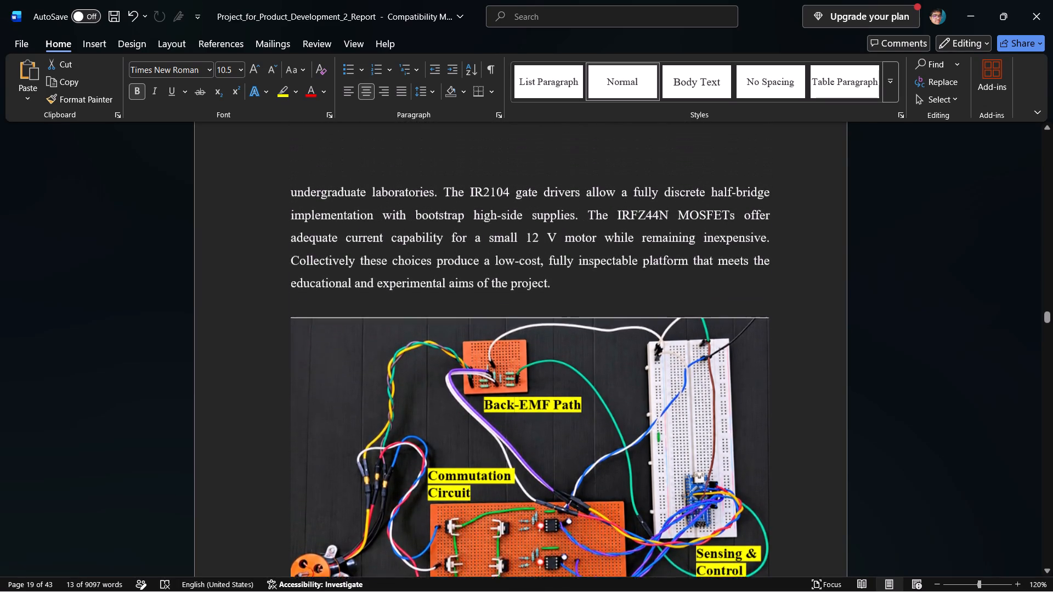
pyautogui.scroll(4, 492, 332)
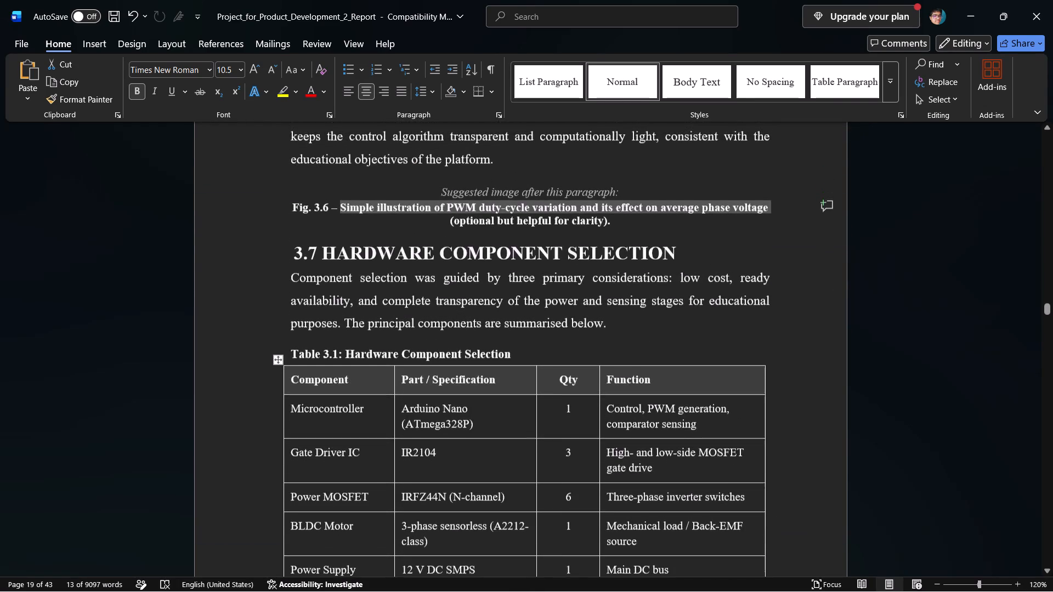
pyautogui.moveTo(621, 191); pyautogui.dragTo(468, 189)
pyautogui.press('BackSpace')
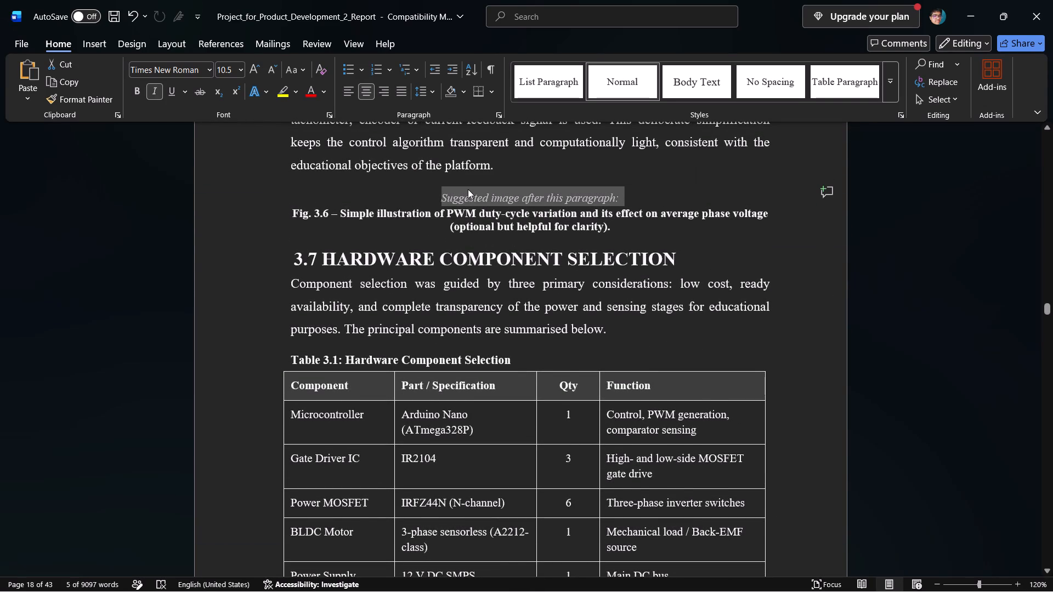
# Insert blank lines above the Fig. 3.6 caption and place the cursor in the empty space for the figure.
pyautogui.hotkey('shift', 'Return')
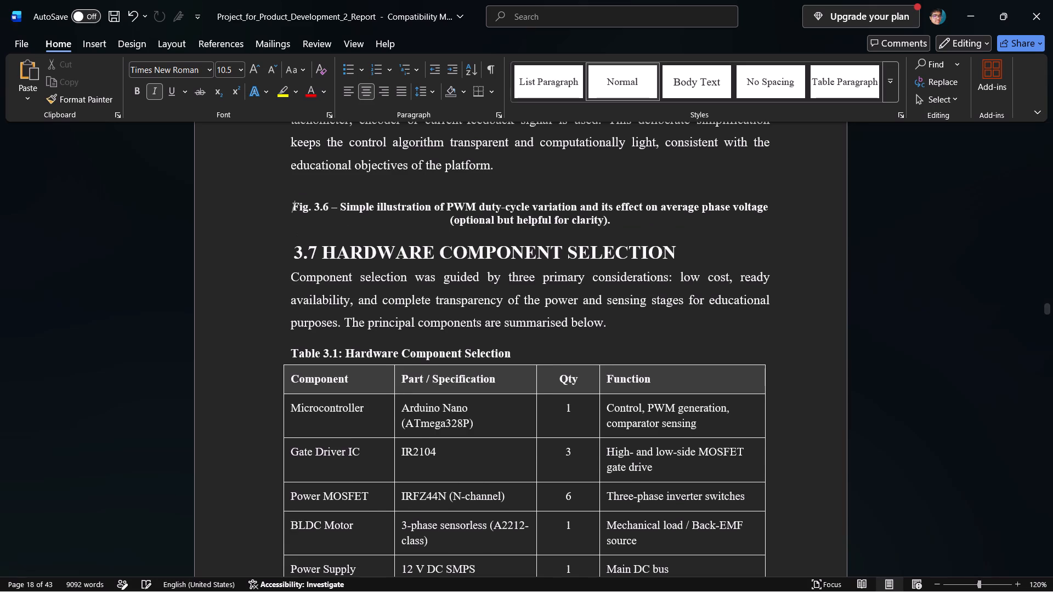
pyautogui.press('Return')
pyautogui.hotkey('shift', 'Return')
pyautogui.press('Up')
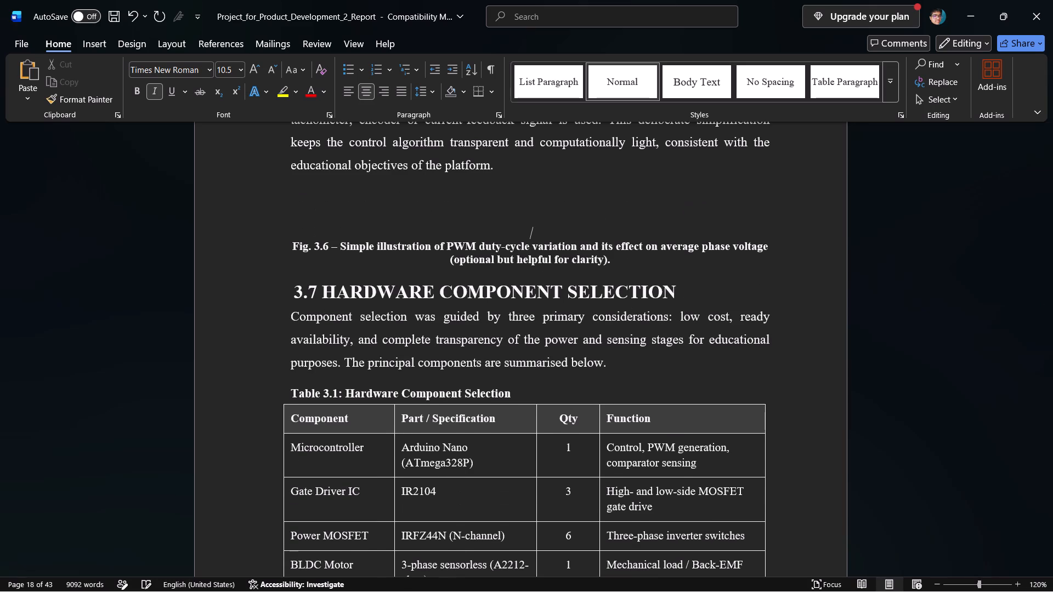
pyautogui.click(491, 200)
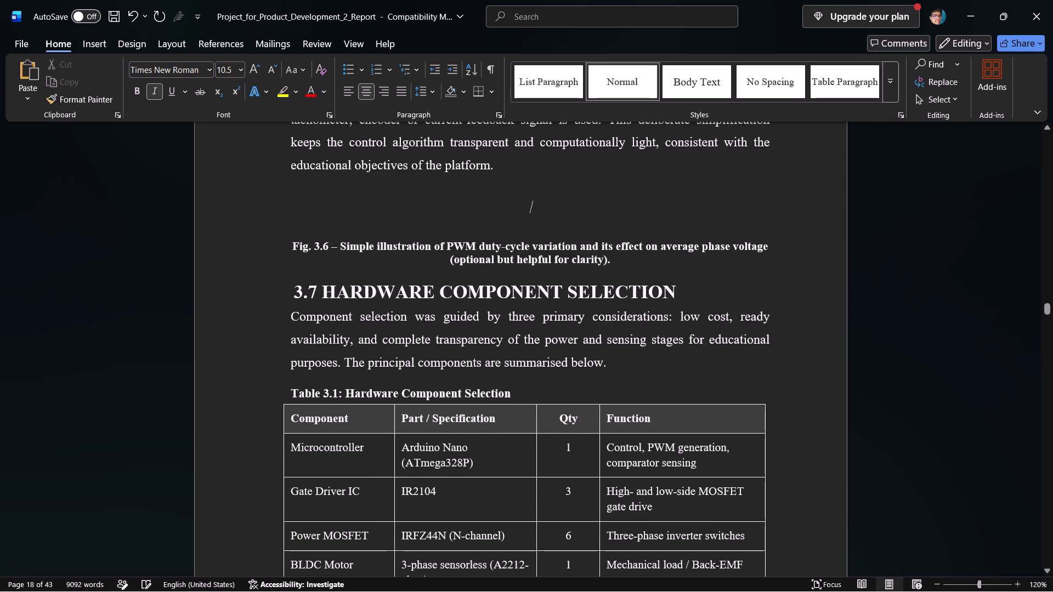
# Paste the copied PWM duty-cycle and average-voltage image into the empty space above the Fig. 3.6 caption.
pyautogui.hotkey('ctrl', 'v')
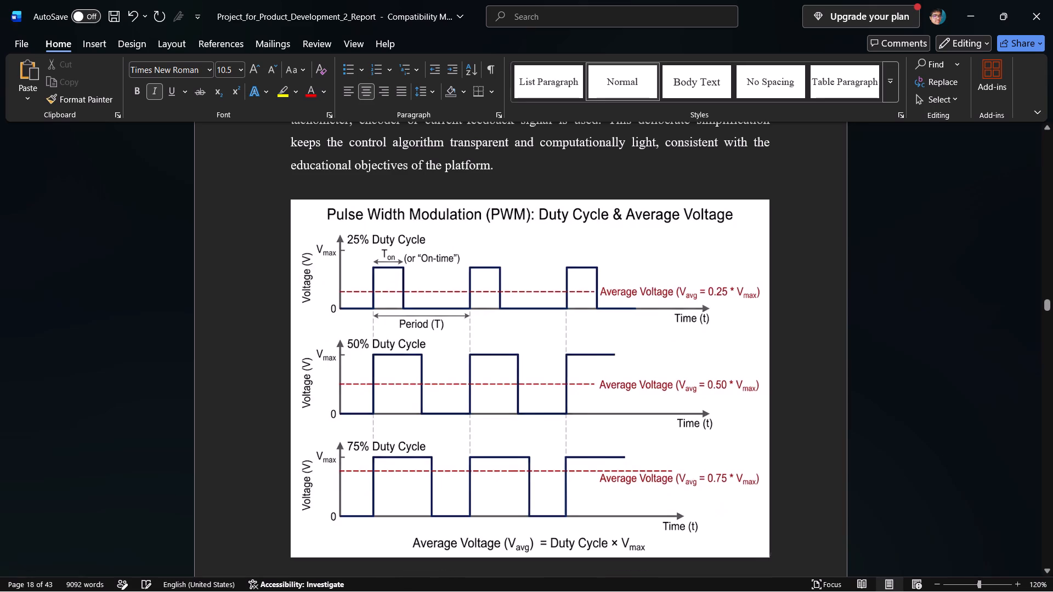
# Reduce the pasted PWM image's height to about five-sixths of its original height, keeping its full text width.
pyautogui.hscroll(1, 491, 200)
pyautogui.scroll(-1, 491, 200)
pyautogui.click(491, 200)
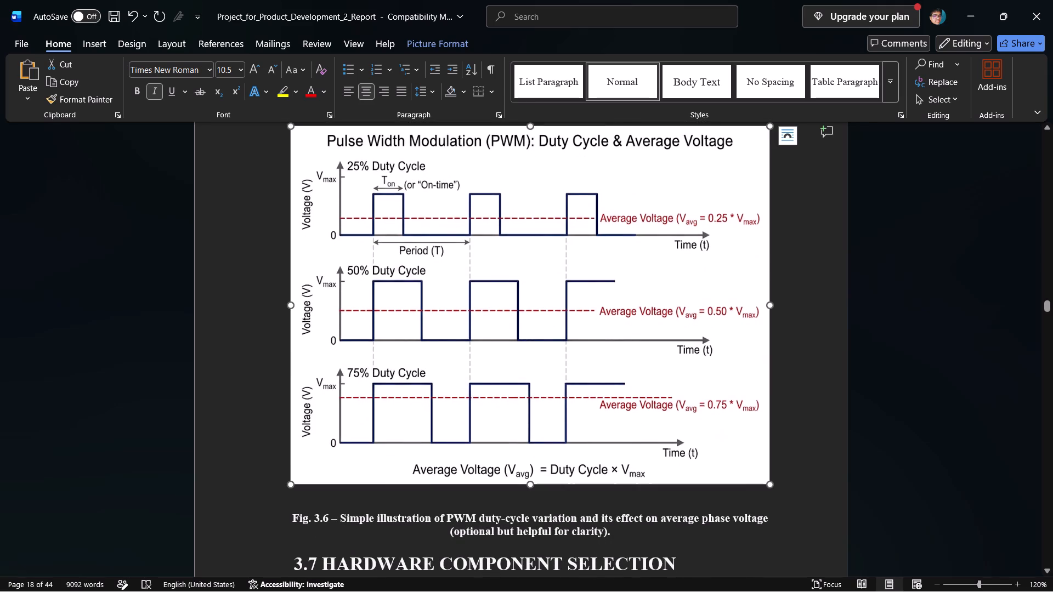
pyautogui.moveTo(530, 486); pyautogui.dragTo(531, 417)
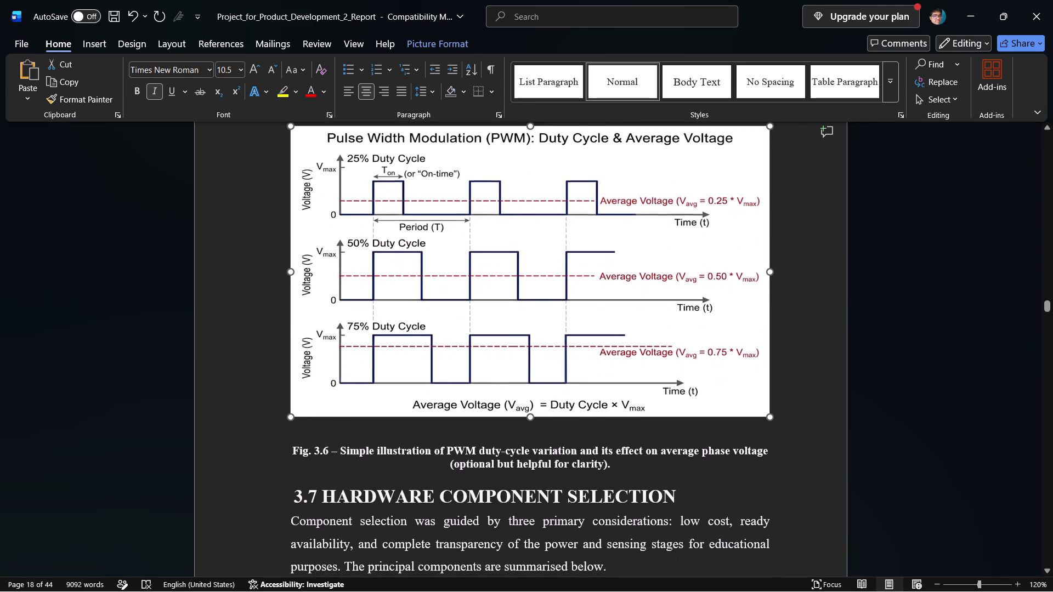
pyautogui.moveTo(531, 417); pyautogui.dragTo(535, 387)
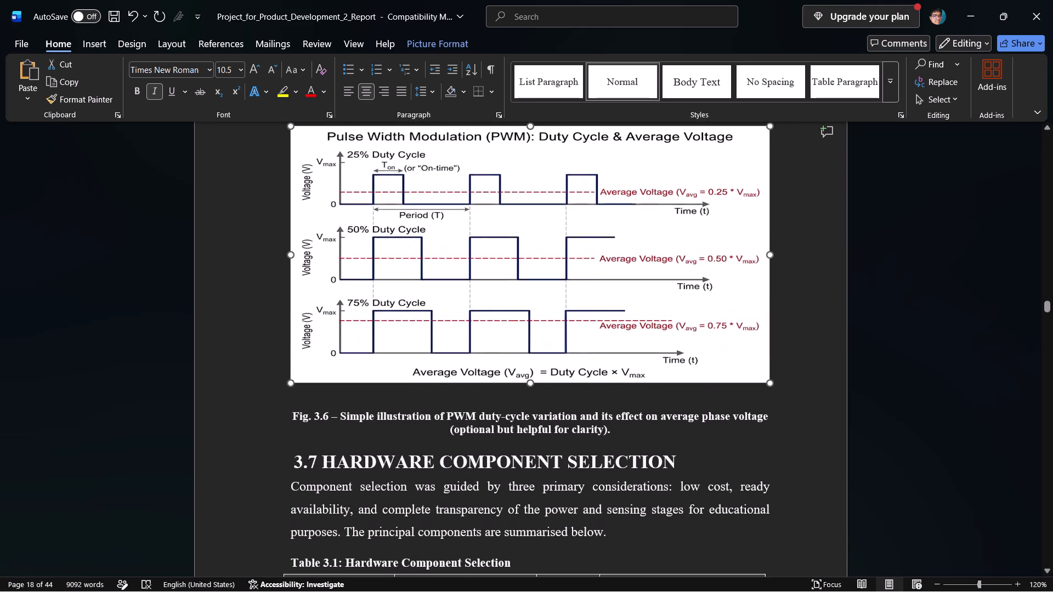
pyautogui.moveTo(535, 387); pyautogui.dragTo(530, 426)
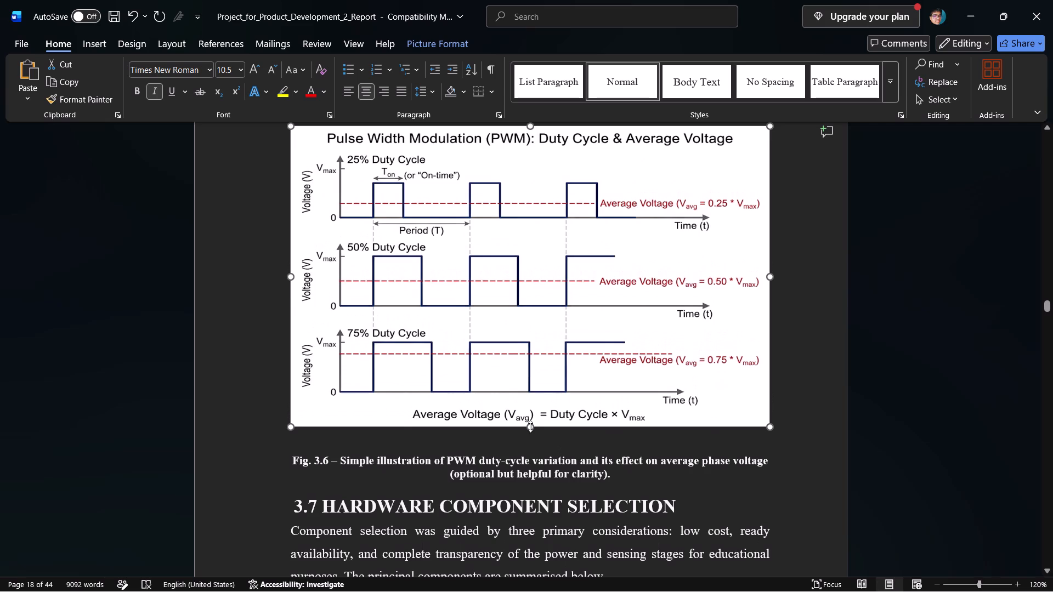
pyautogui.scroll(1, 494, 465)
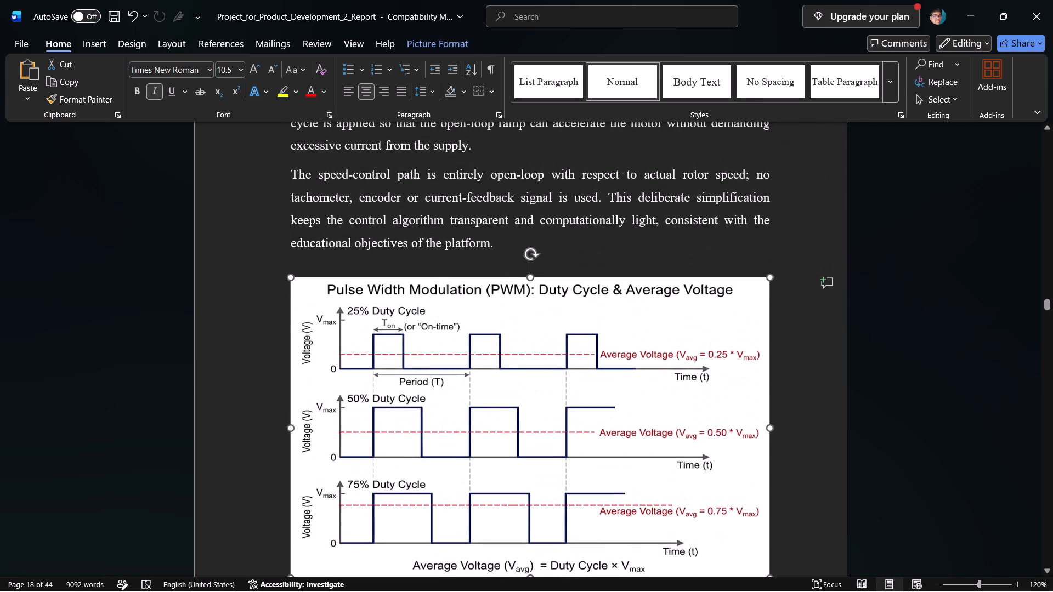
# Delete "(optional but helpful for clarity)." from the Fig. 3.6 caption and add a line break after the remaining text.
pyautogui.scroll(-1, 576, 338)
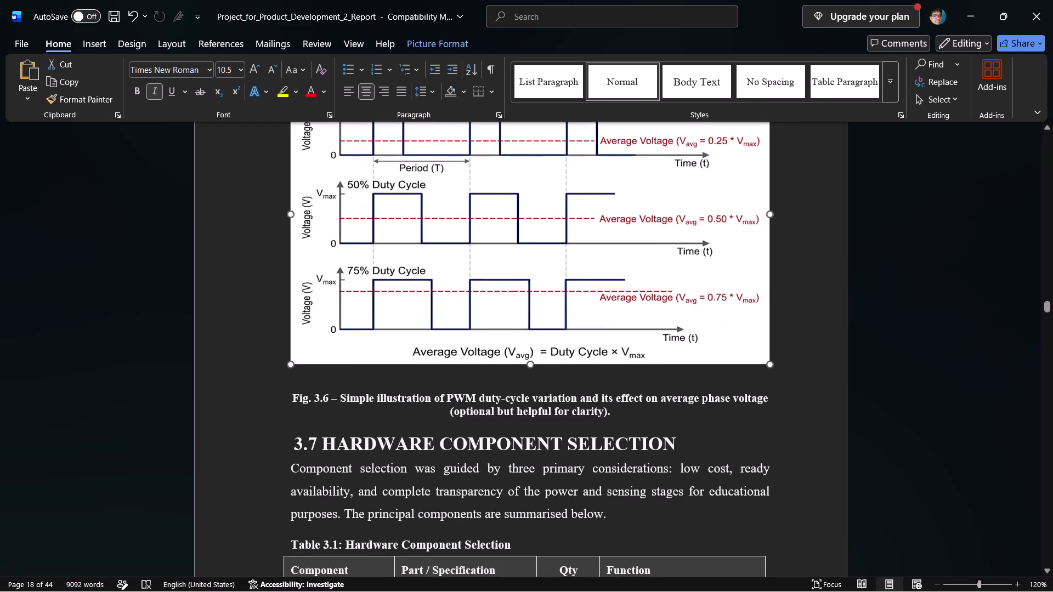
pyautogui.moveTo(451, 413); pyautogui.dragTo(586, 415)
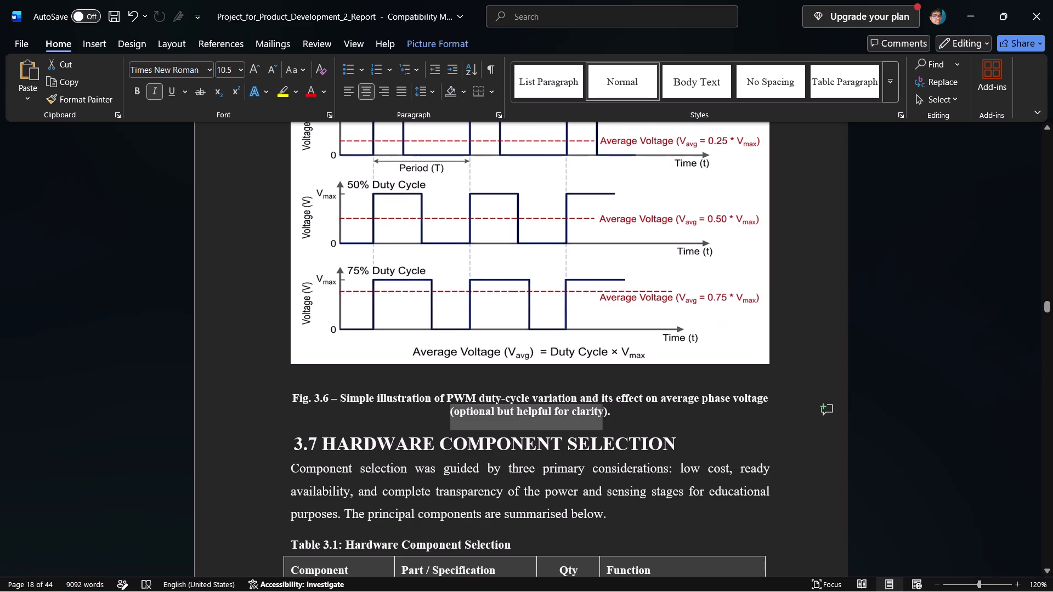
pyautogui.moveTo(586, 415); pyautogui.dragTo(610, 415)
pyautogui.press('BackSpace')
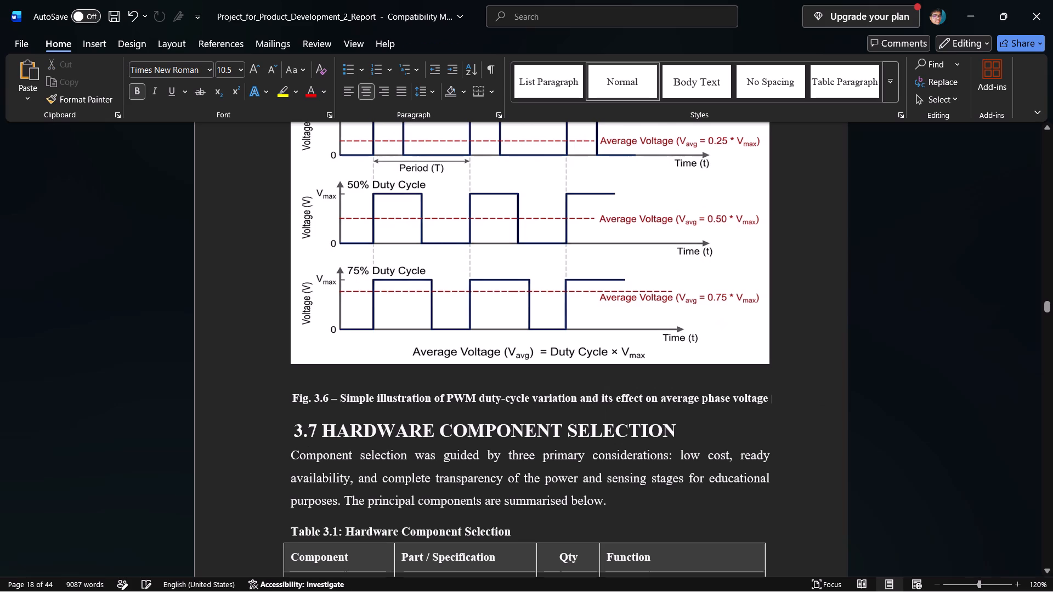
pyautogui.hotkey('shift', 'Return')
# Review Chapter 3 from Fig. 3.6 back to section 3.1, examining the remaining image placeholders and their captions.
pyautogui.scroll(1, 610, 415)
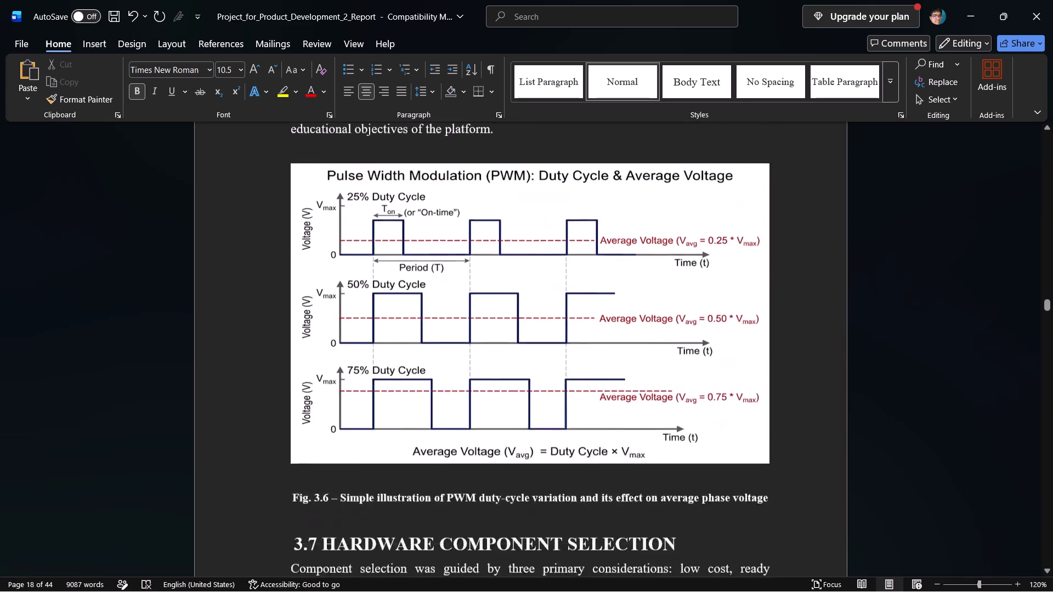
pyautogui.scroll(1, 610, 415)
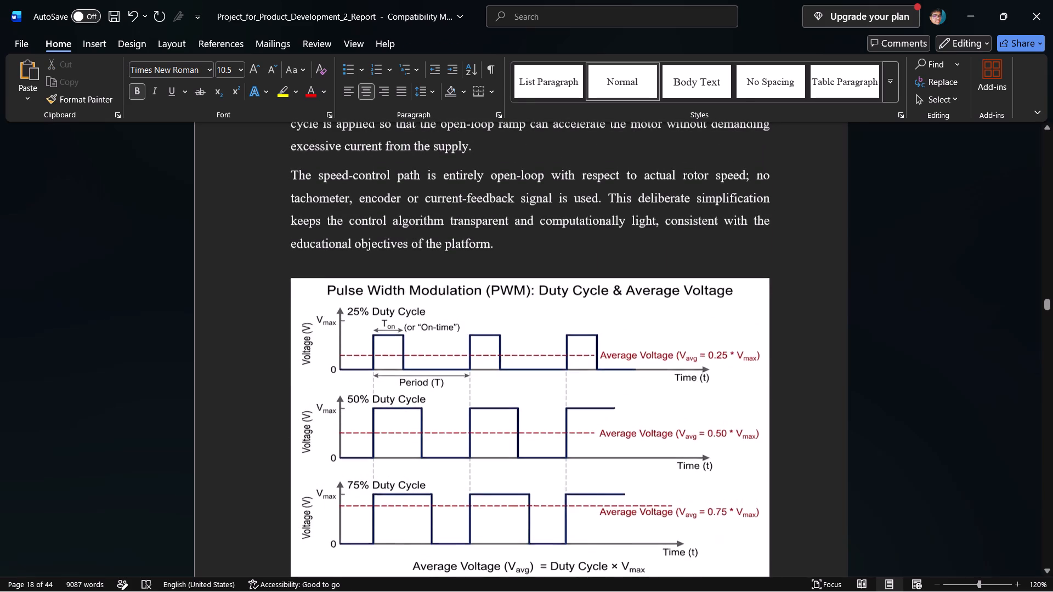
pyautogui.scroll(5, 610, 415)
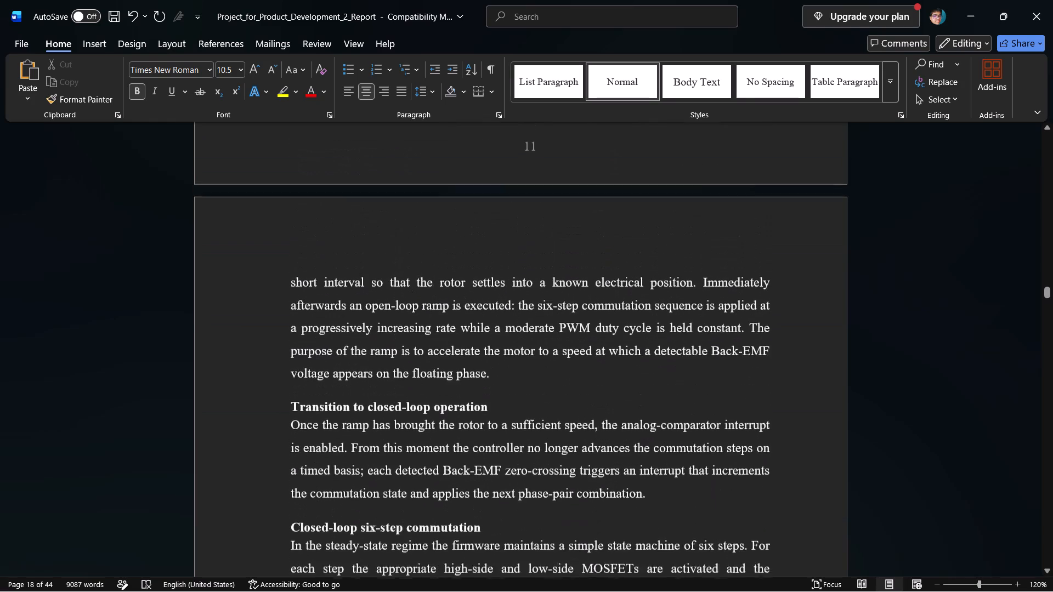
pyautogui.scroll(1, 610, 415)
pyautogui.scroll(-1, 610, 415)
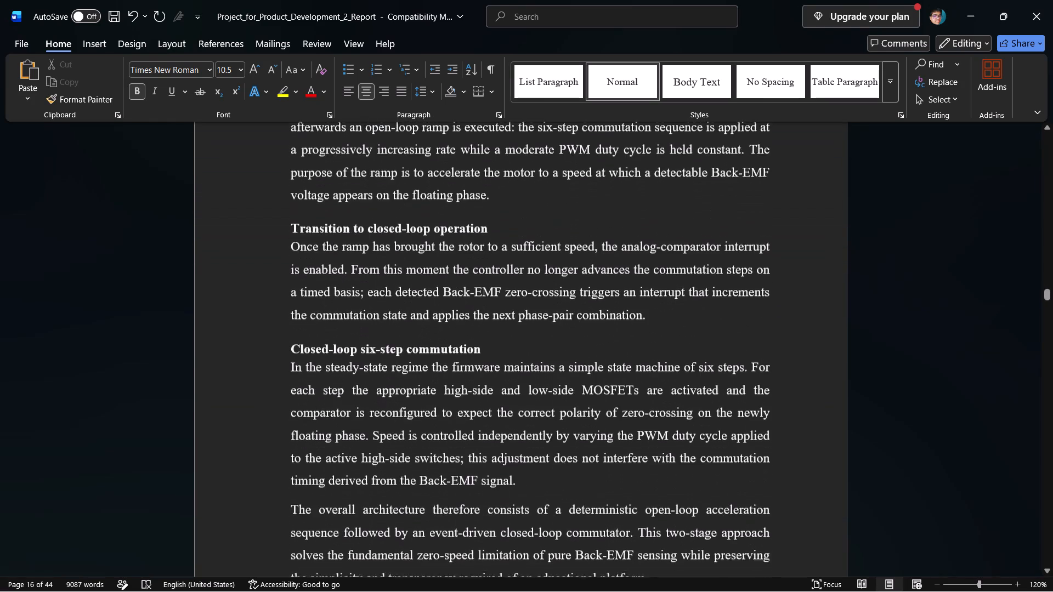
pyautogui.scroll(-2, 610, 415)
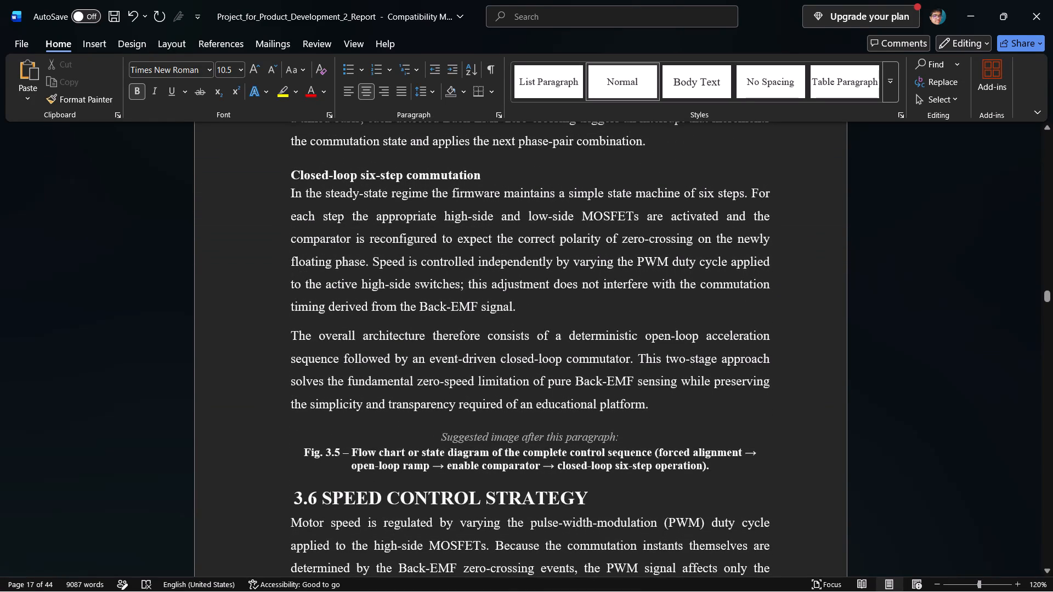
pyautogui.scroll(-1, 610, 415)
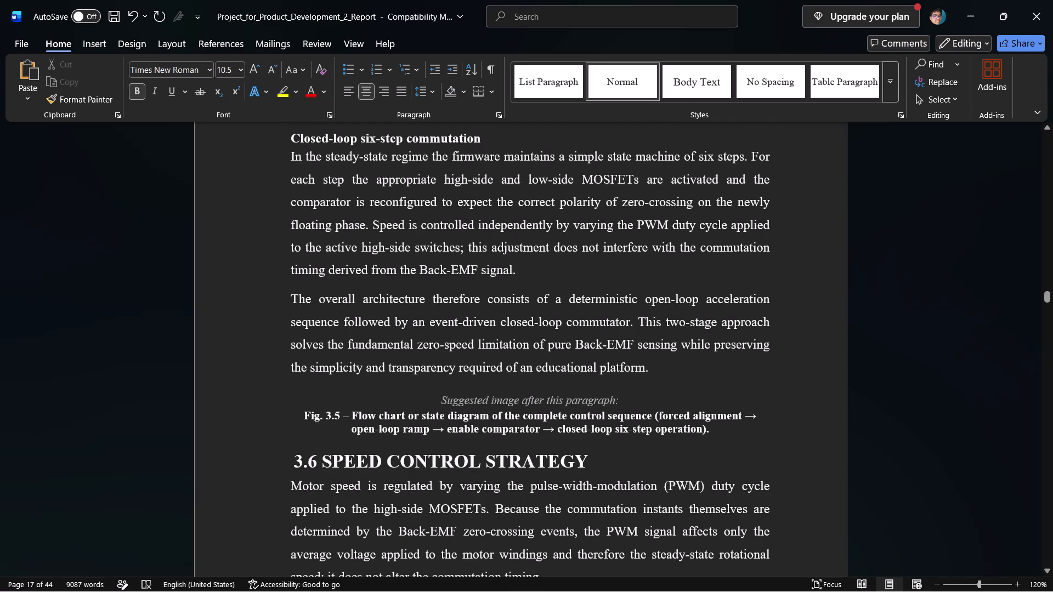
pyautogui.scroll(2, 610, 415)
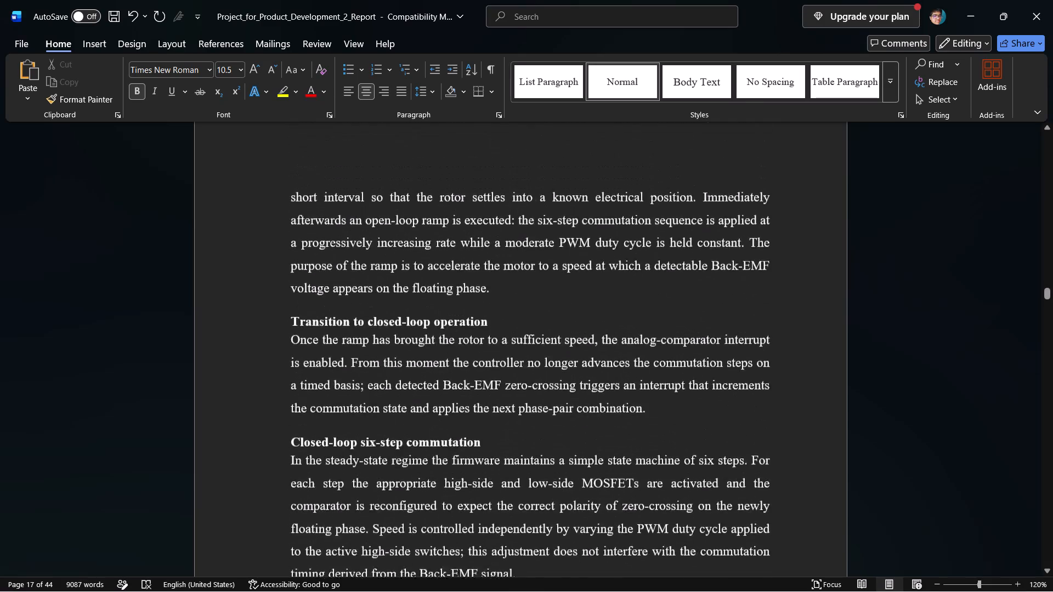
pyautogui.scroll(3, 610, 415)
pyautogui.scroll(-2, 610, 415)
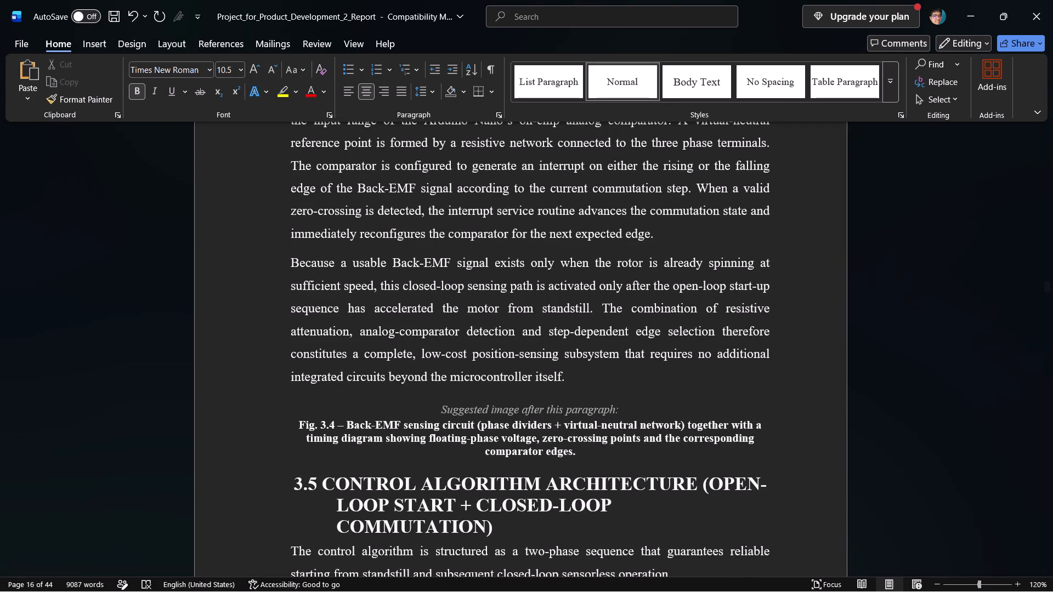
pyautogui.scroll(2, 610, 415)
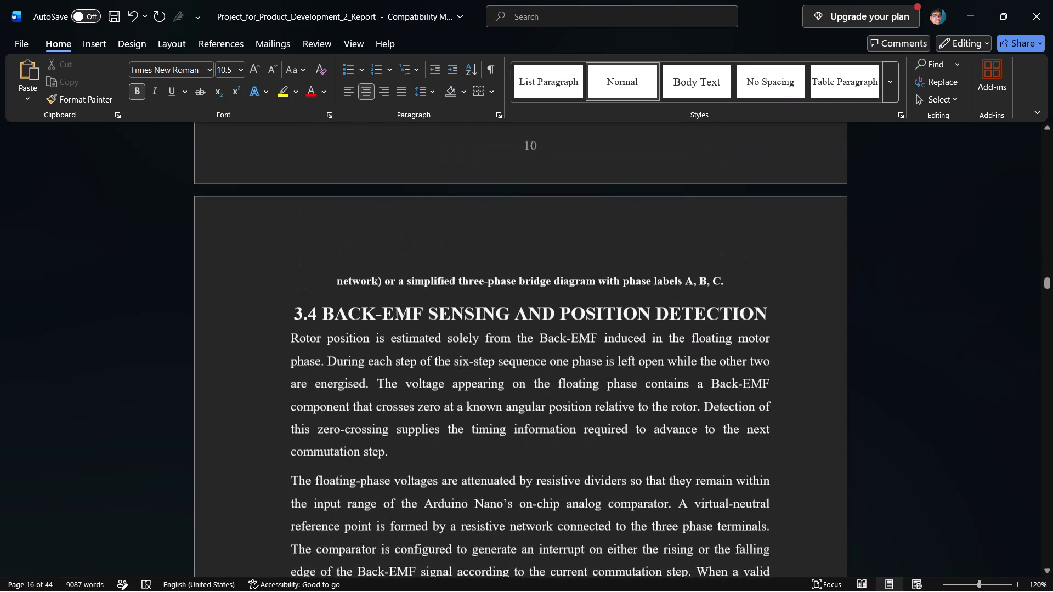
pyautogui.scroll(2, 610, 415)
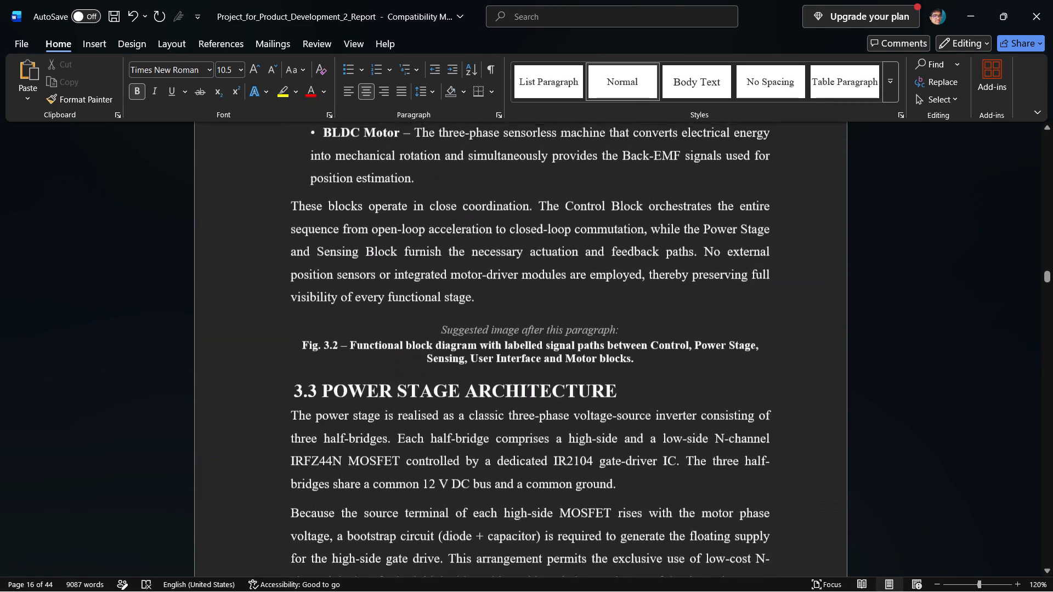
pyautogui.scroll(1, 610, 415)
pyautogui.scroll(-2, 610, 415)
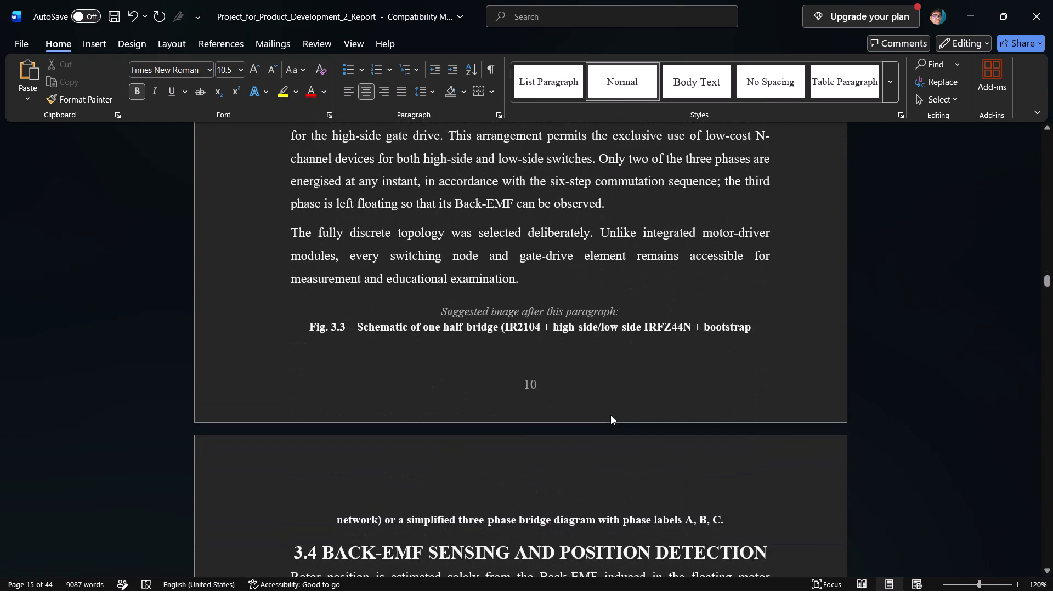
pyautogui.scroll(2, 610, 415)
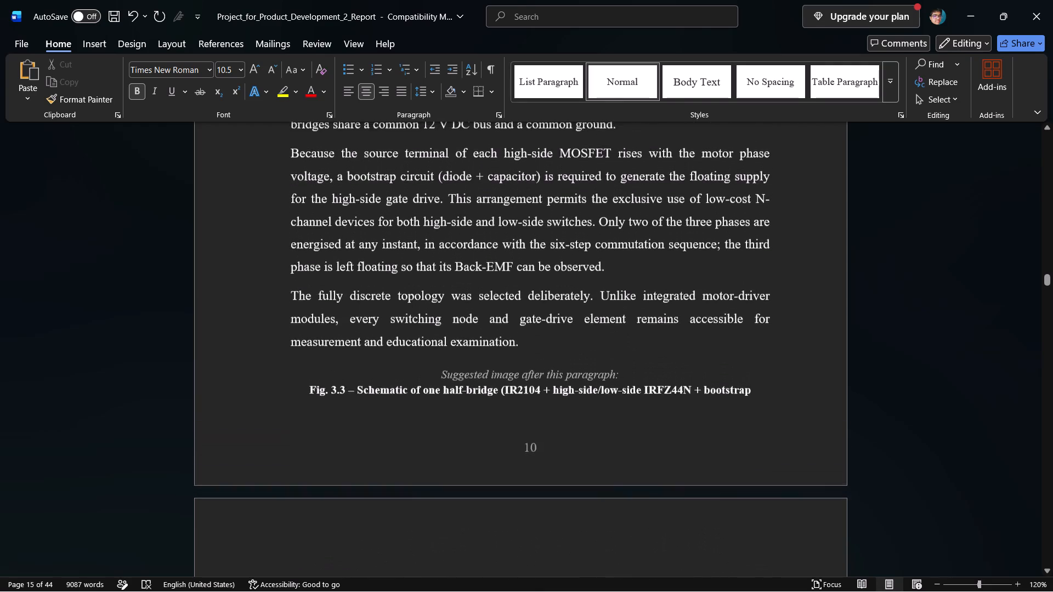
pyautogui.scroll(2, 610, 415)
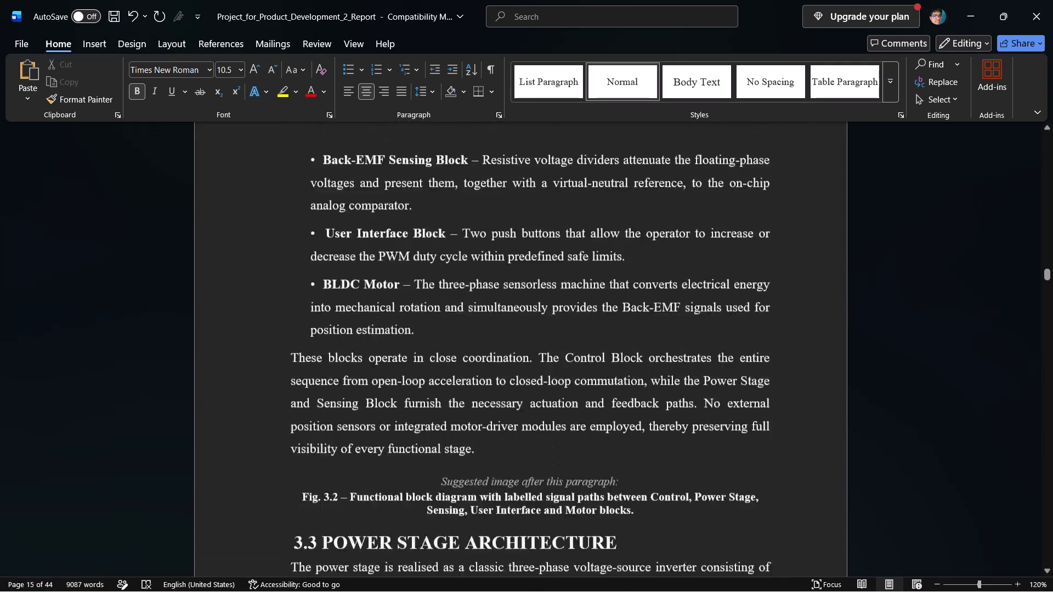
pyautogui.scroll(3, 610, 415)
pyautogui.scroll(-2, 610, 415)
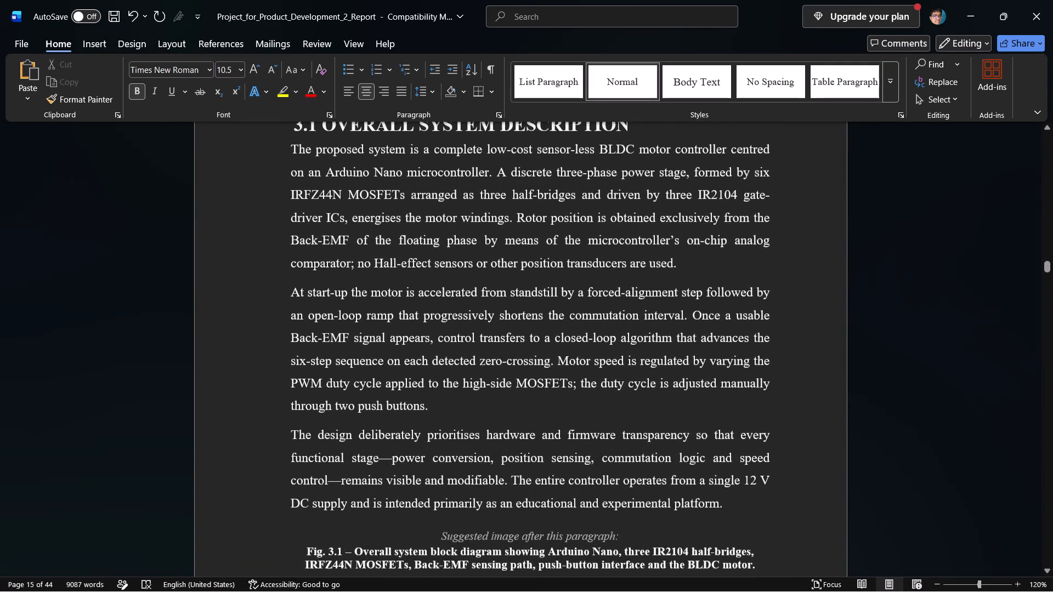
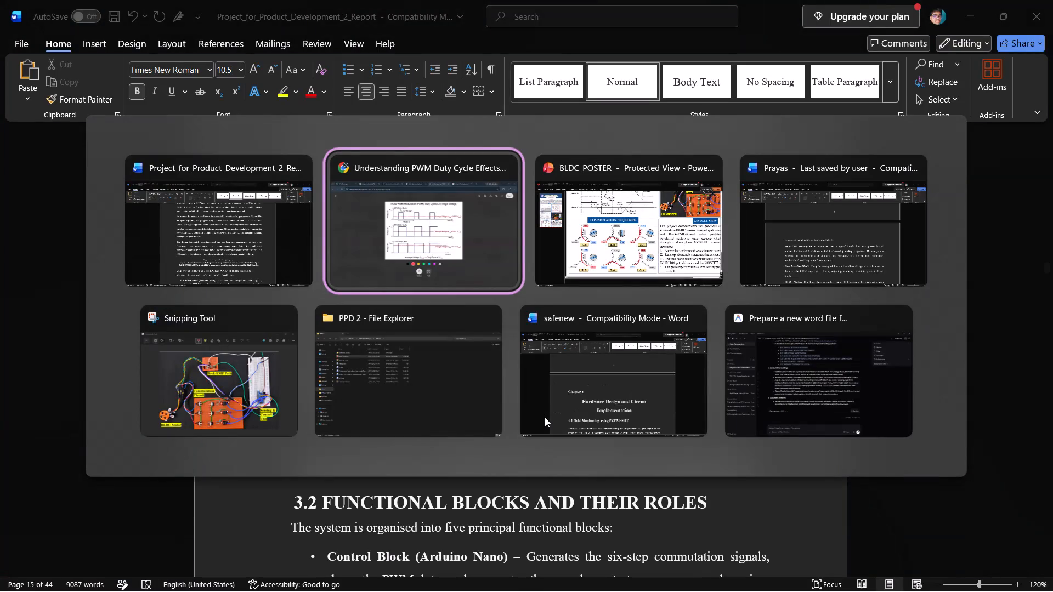
pyautogui.scroll(-1, 545, 417)
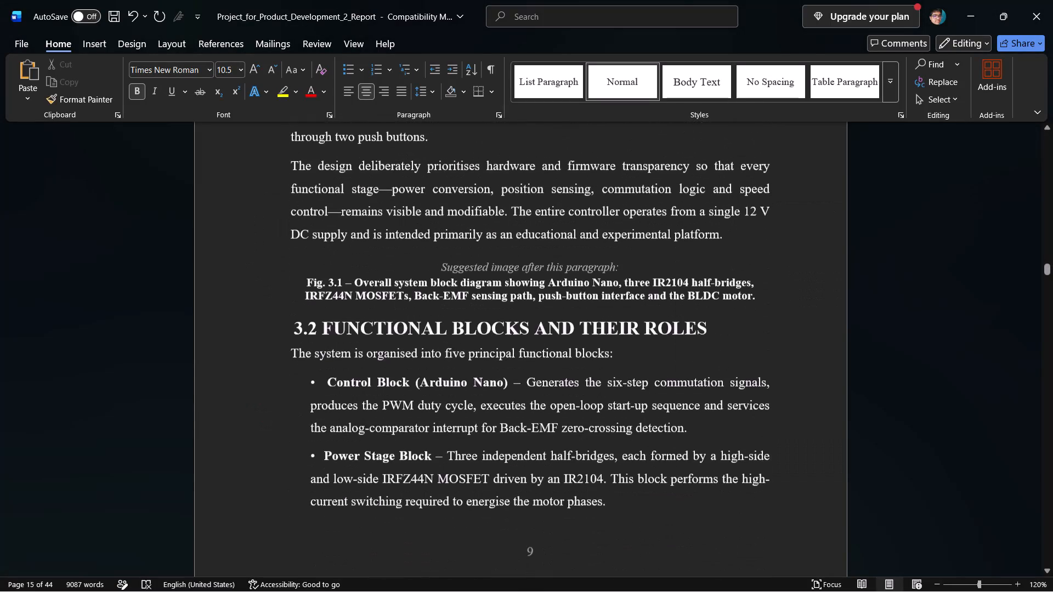
pyautogui.scroll(1, 545, 417)
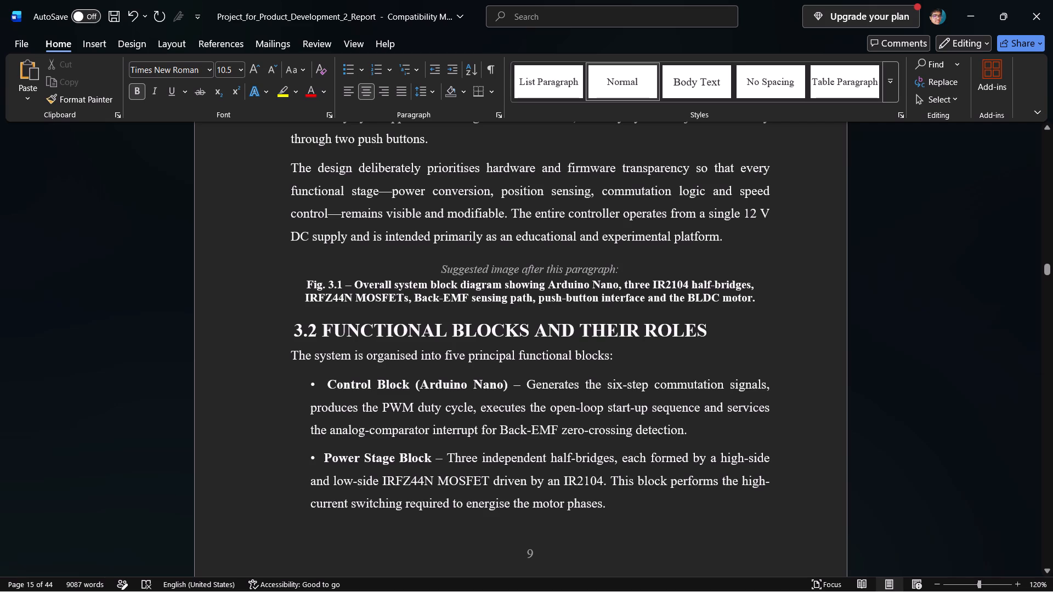
pyautogui.moveTo(353, 282); pyautogui.dragTo(625, 292)
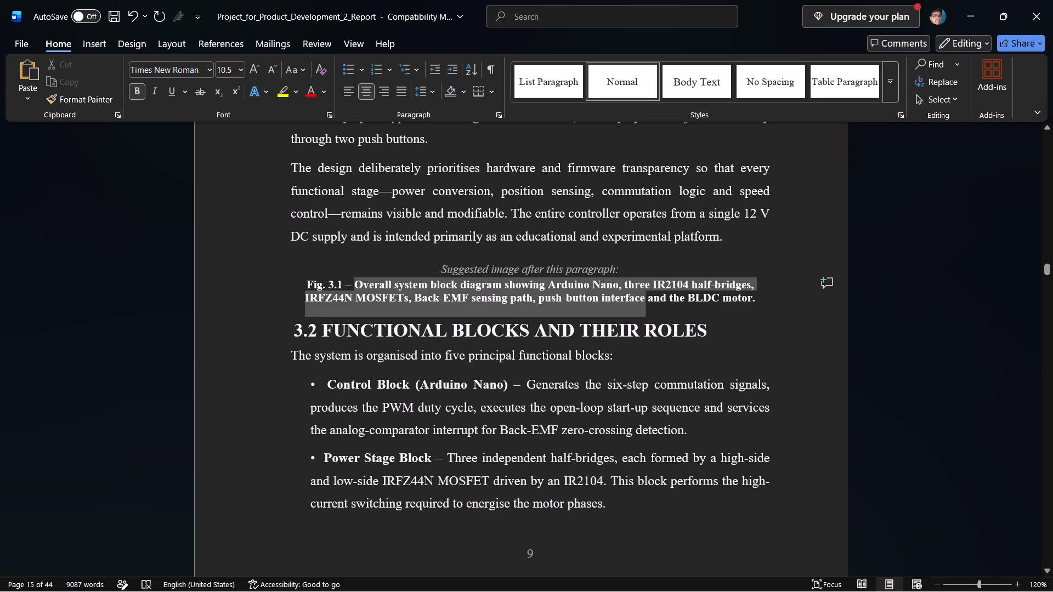
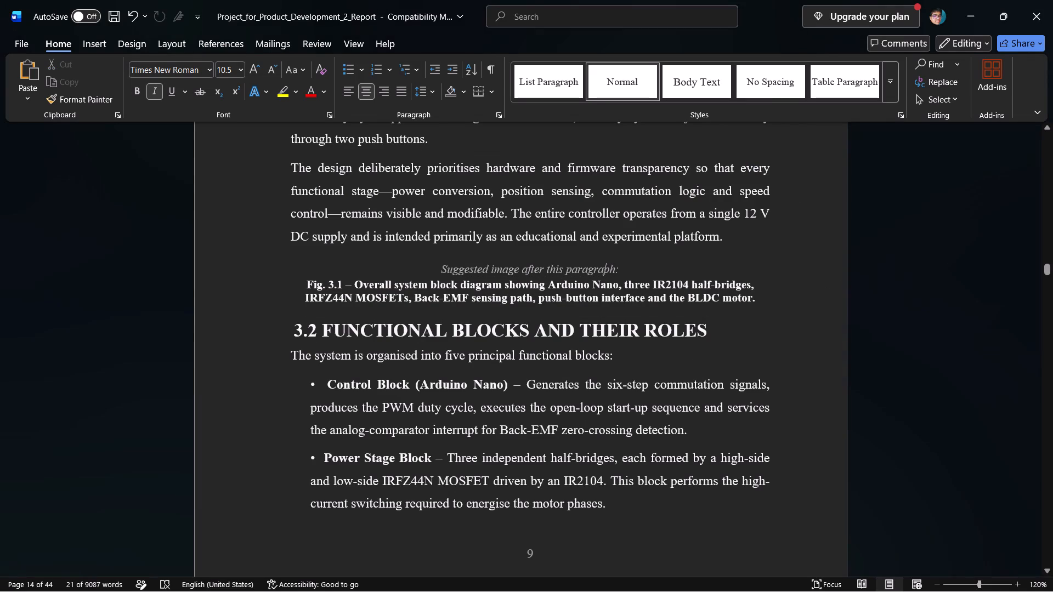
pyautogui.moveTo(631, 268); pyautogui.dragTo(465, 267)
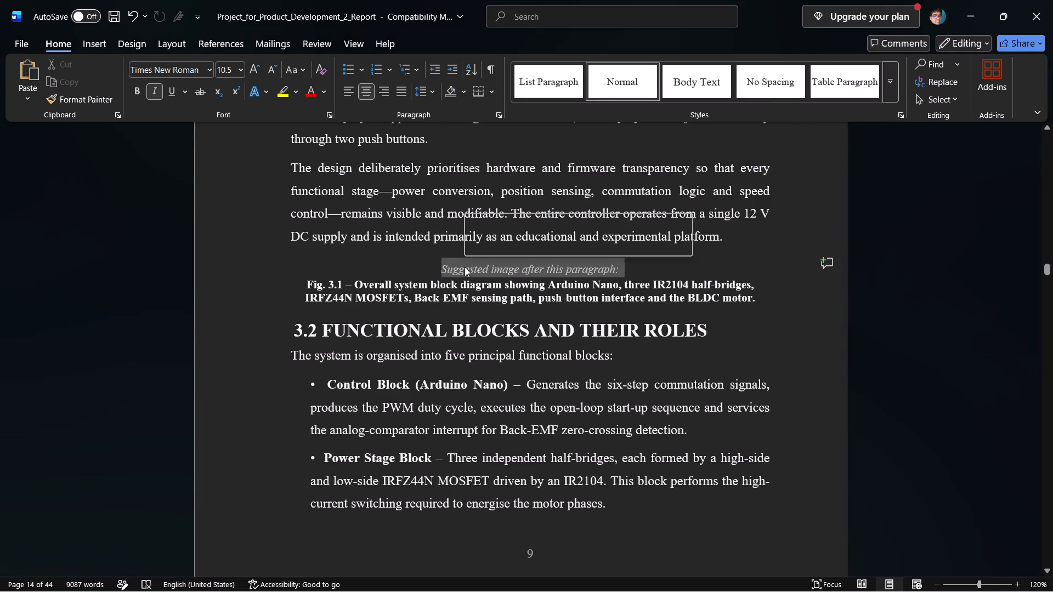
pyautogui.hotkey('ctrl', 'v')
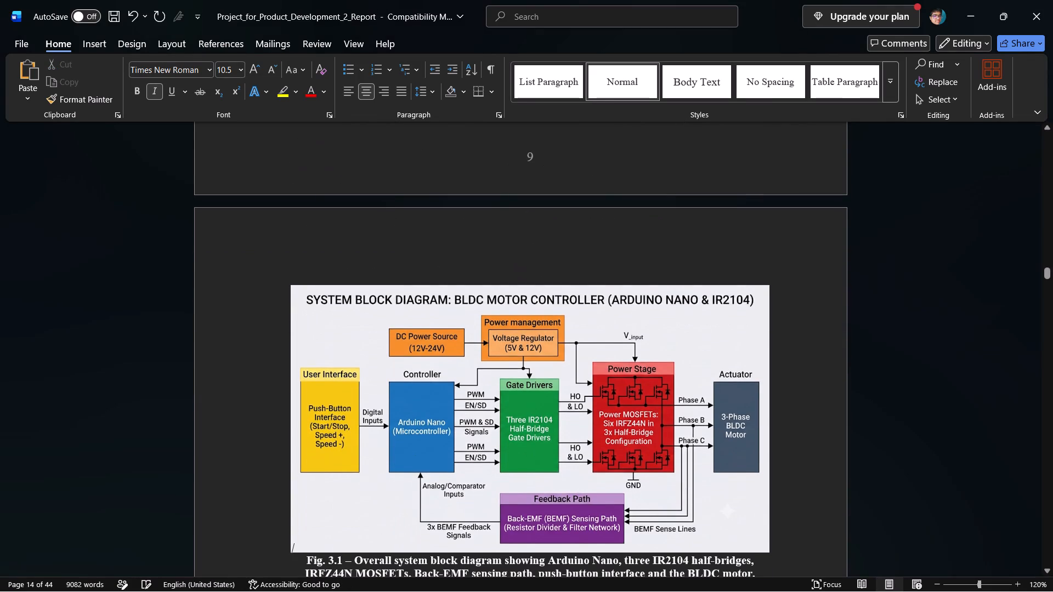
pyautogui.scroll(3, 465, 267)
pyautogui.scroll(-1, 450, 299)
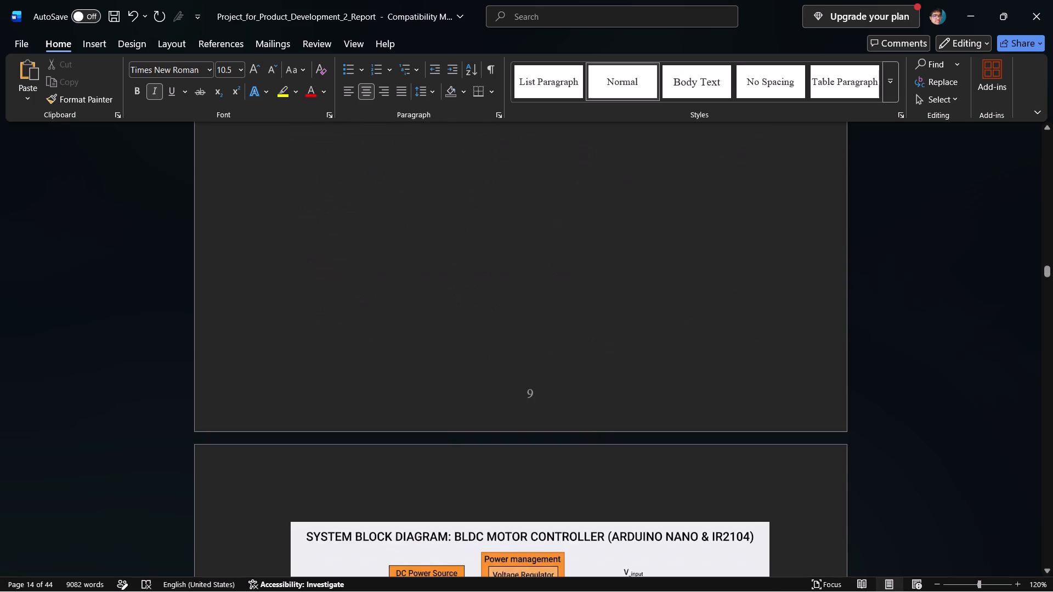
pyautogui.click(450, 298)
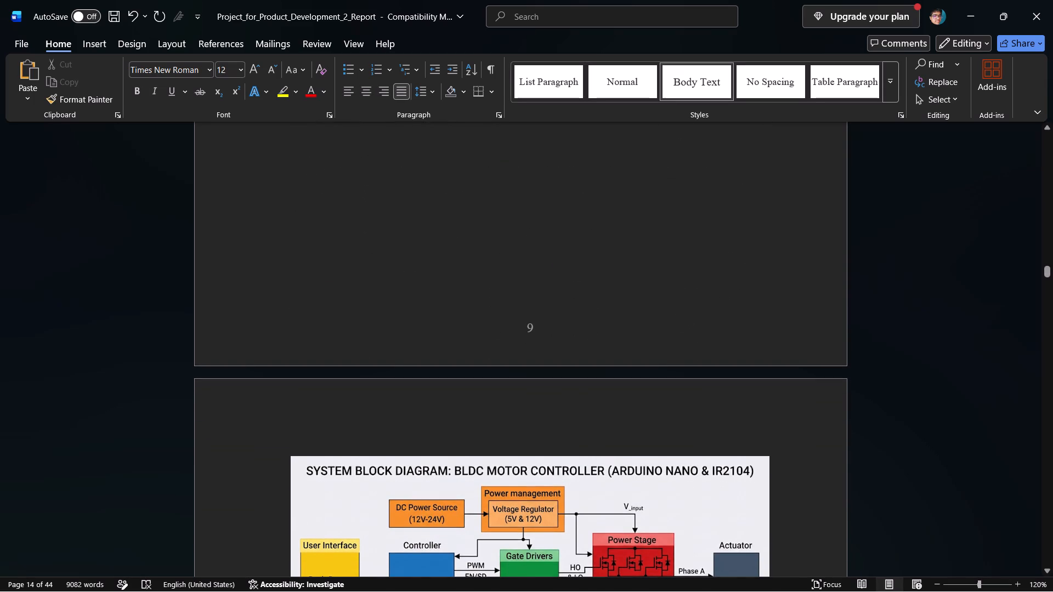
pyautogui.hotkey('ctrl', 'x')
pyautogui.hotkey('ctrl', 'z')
# Delete the "Suggested image after this paragraph:" line above the Fig. 3.1 caption.
pyautogui.scroll(1, 450, 298)
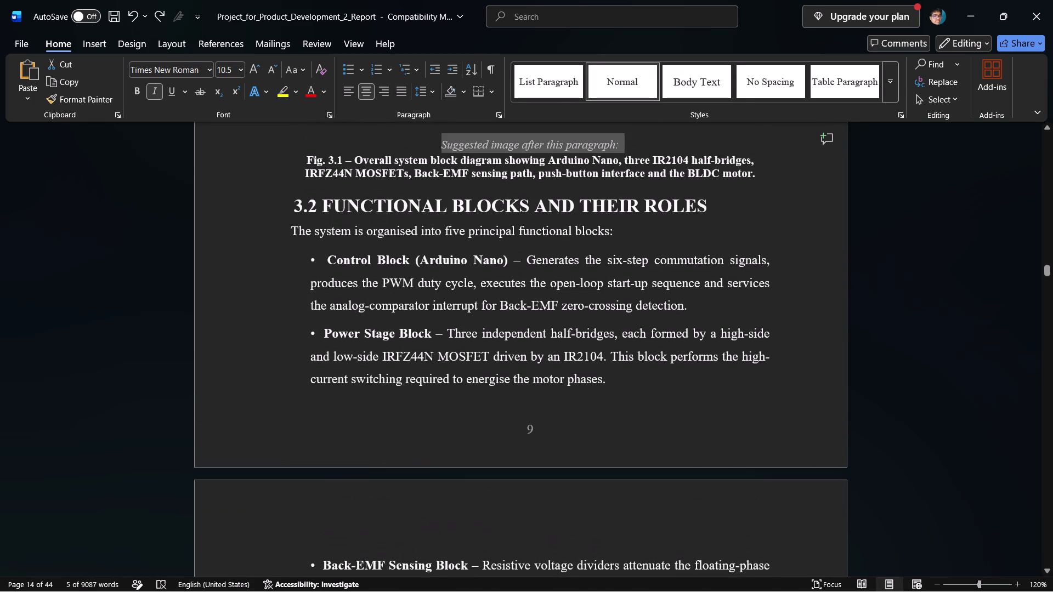
pyautogui.scroll(1, 450, 298)
pyautogui.press('BackSpace')
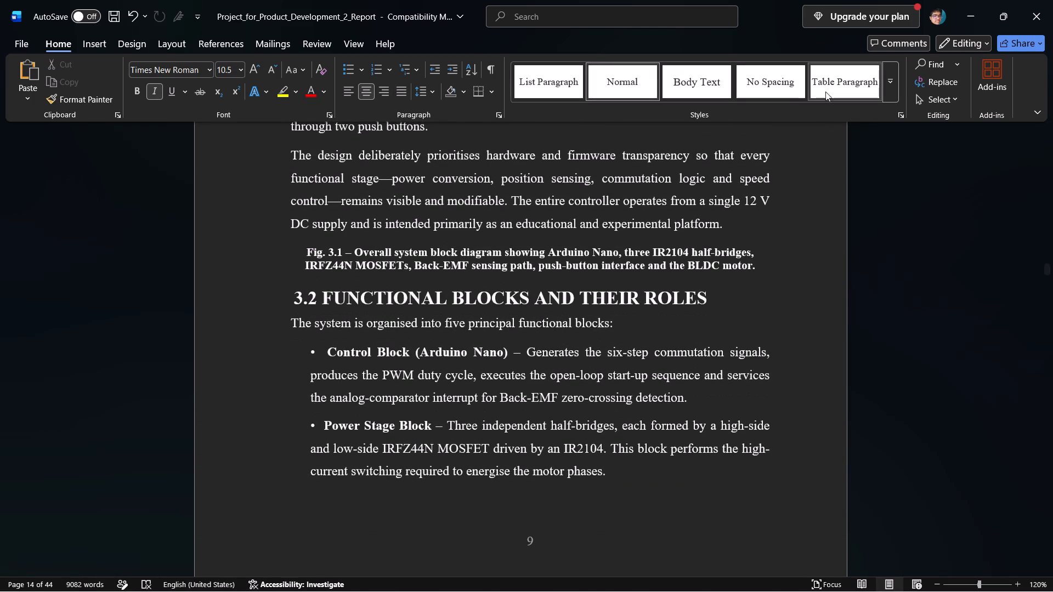
# Insert three line breaks before the Fig. 3.1 caption and paste the system block diagram into the blank space above it.
pyautogui.click(744, 227)
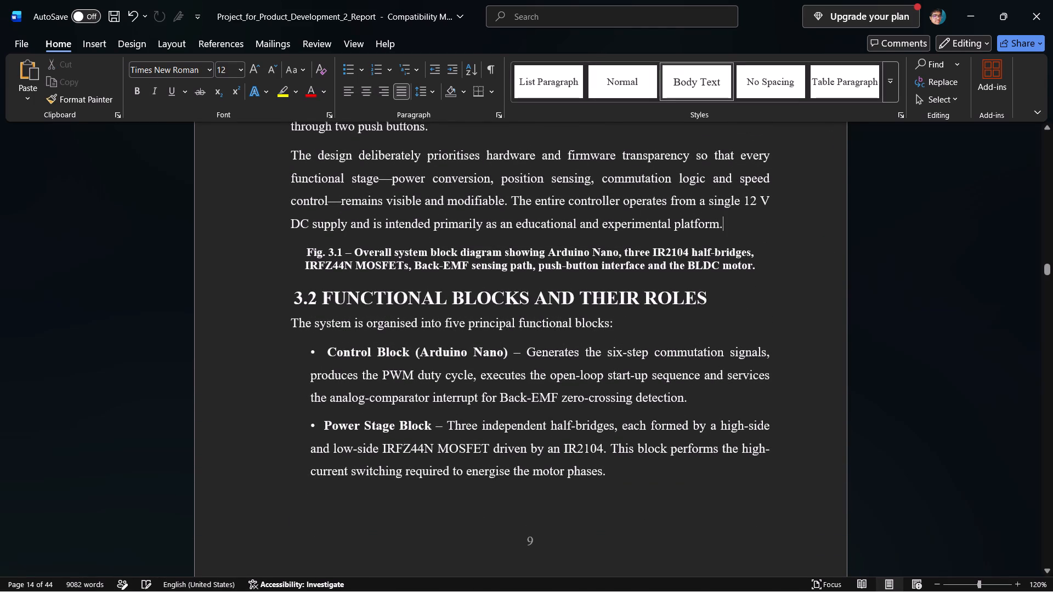
pyautogui.click(306, 246)
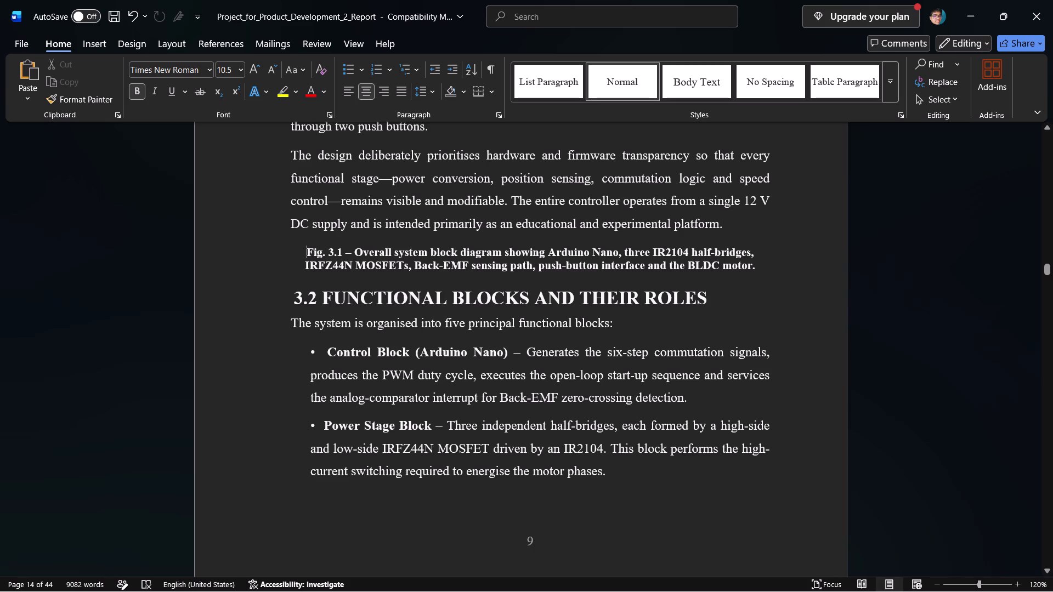
pyautogui.hotkey('shift', 'Return')
pyautogui.hotkey('shift', 'Return')
pyautogui.hotkey('shift', 'Return')
pyautogui.press('Up')
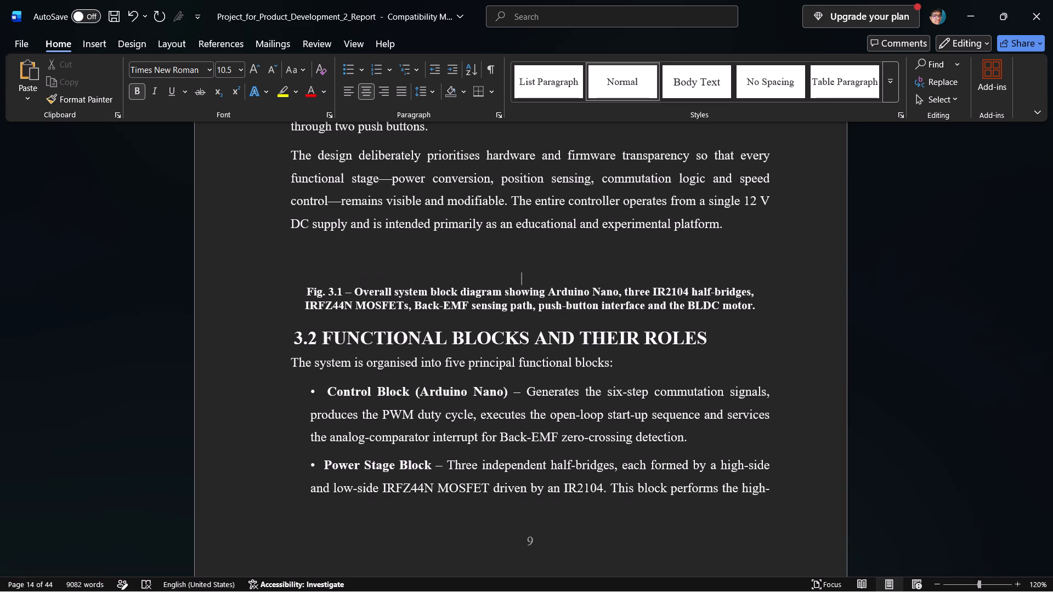
pyautogui.press('Up')
pyautogui.press('Up')
pyautogui.press('Up')
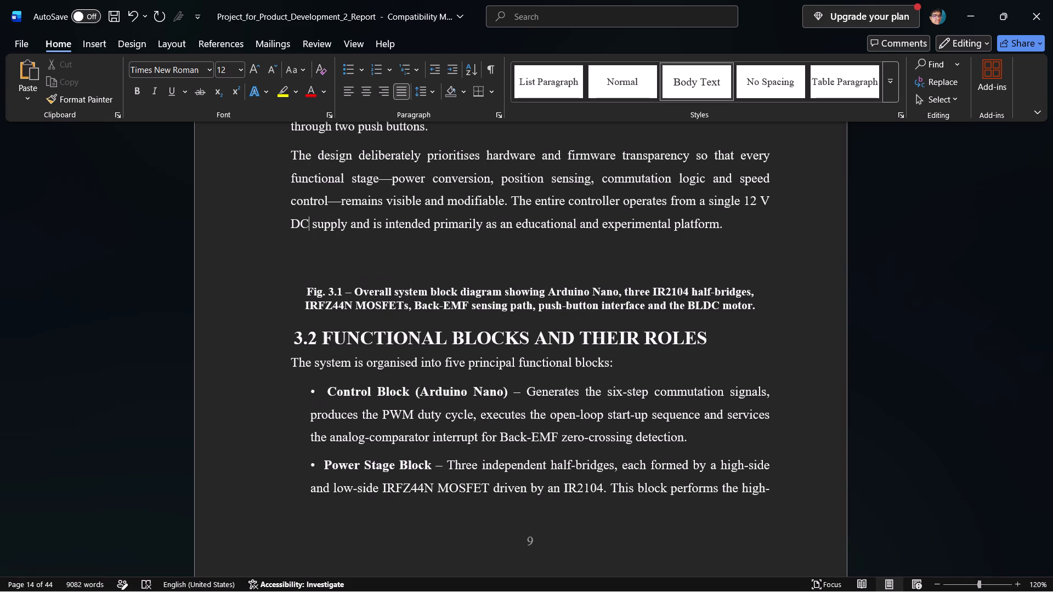
pyautogui.press('Down')
pyautogui.hotkey('ctrl', 'v')
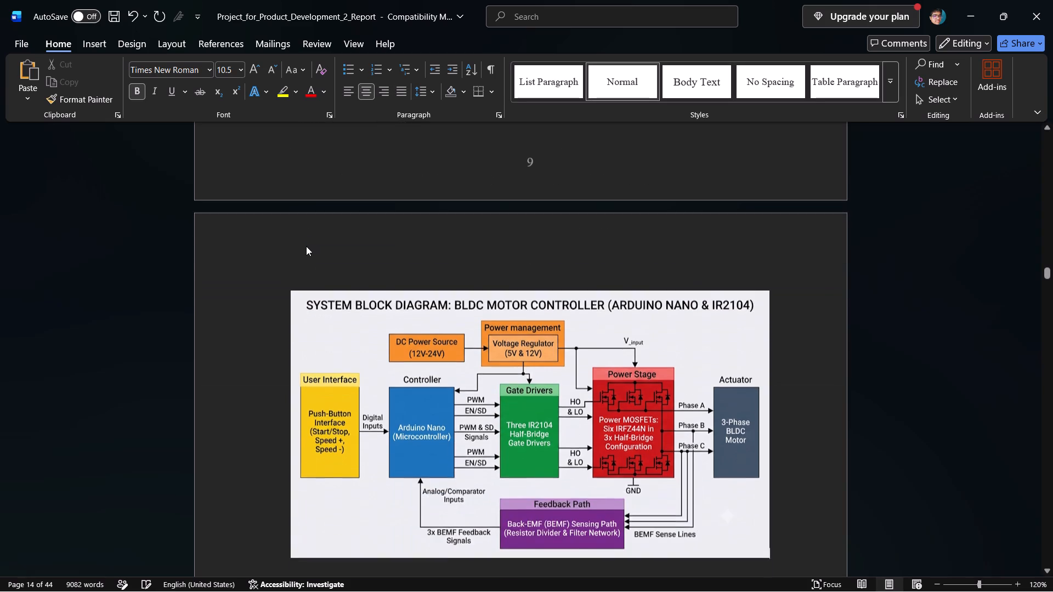
pyautogui.scroll(2, 466, 305)
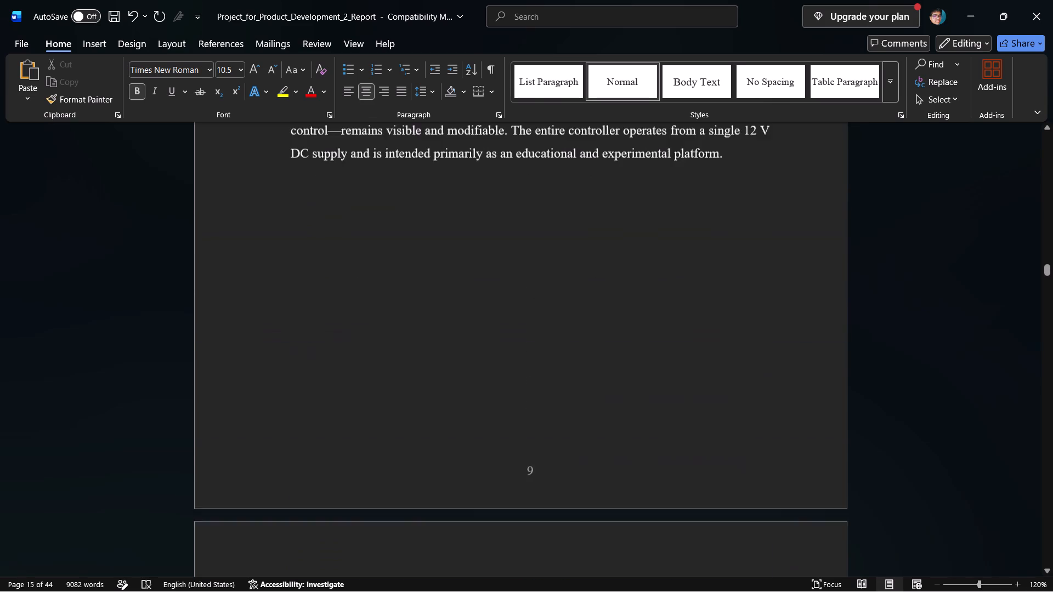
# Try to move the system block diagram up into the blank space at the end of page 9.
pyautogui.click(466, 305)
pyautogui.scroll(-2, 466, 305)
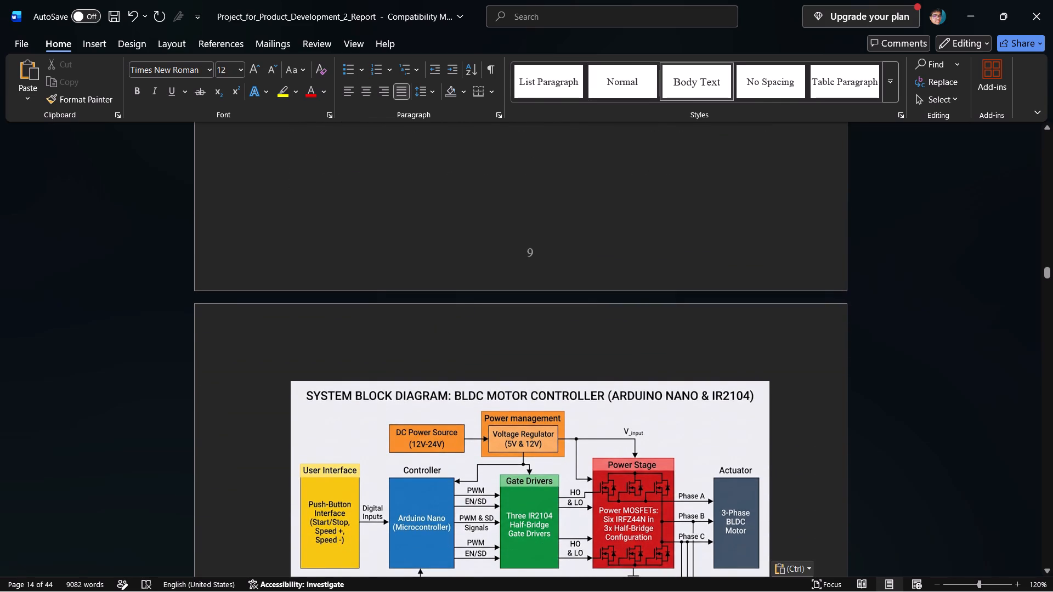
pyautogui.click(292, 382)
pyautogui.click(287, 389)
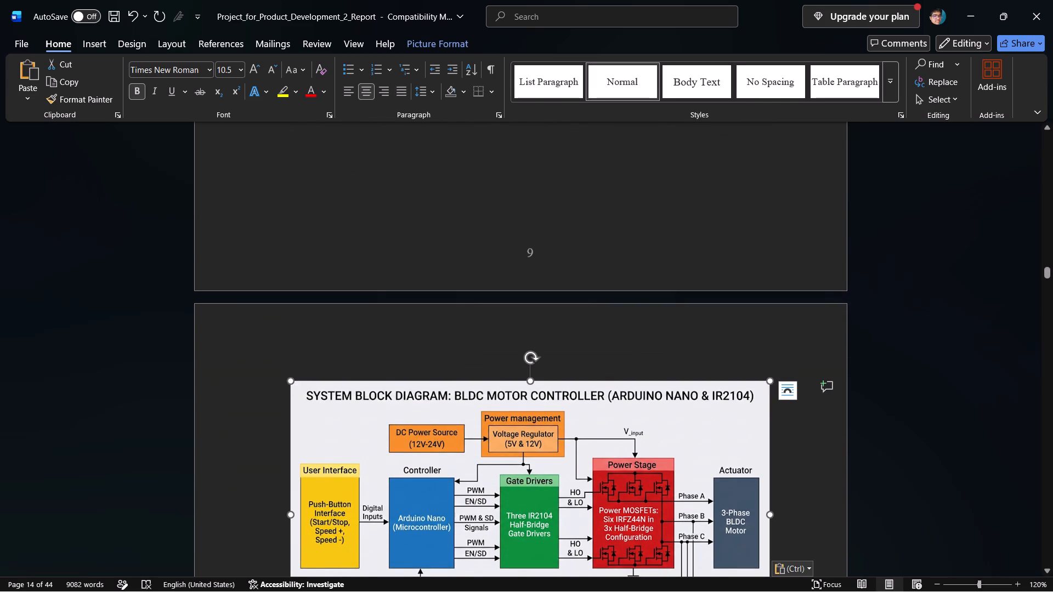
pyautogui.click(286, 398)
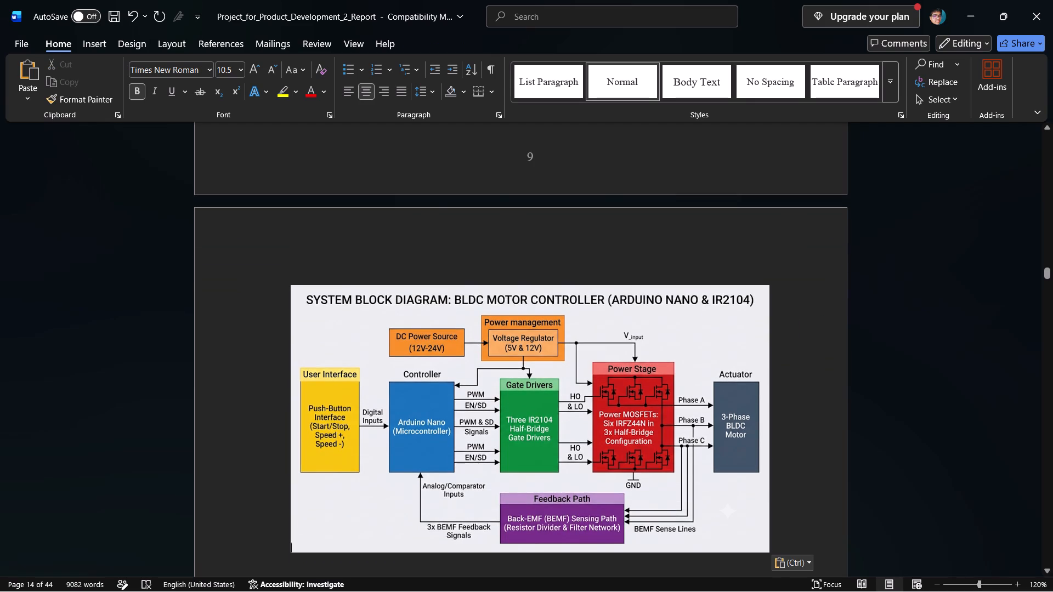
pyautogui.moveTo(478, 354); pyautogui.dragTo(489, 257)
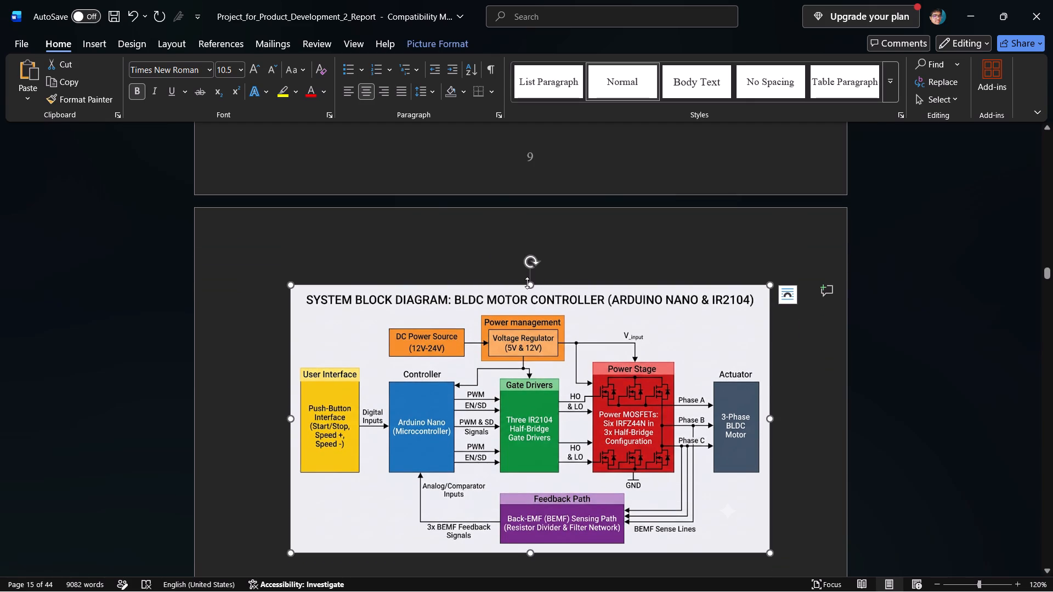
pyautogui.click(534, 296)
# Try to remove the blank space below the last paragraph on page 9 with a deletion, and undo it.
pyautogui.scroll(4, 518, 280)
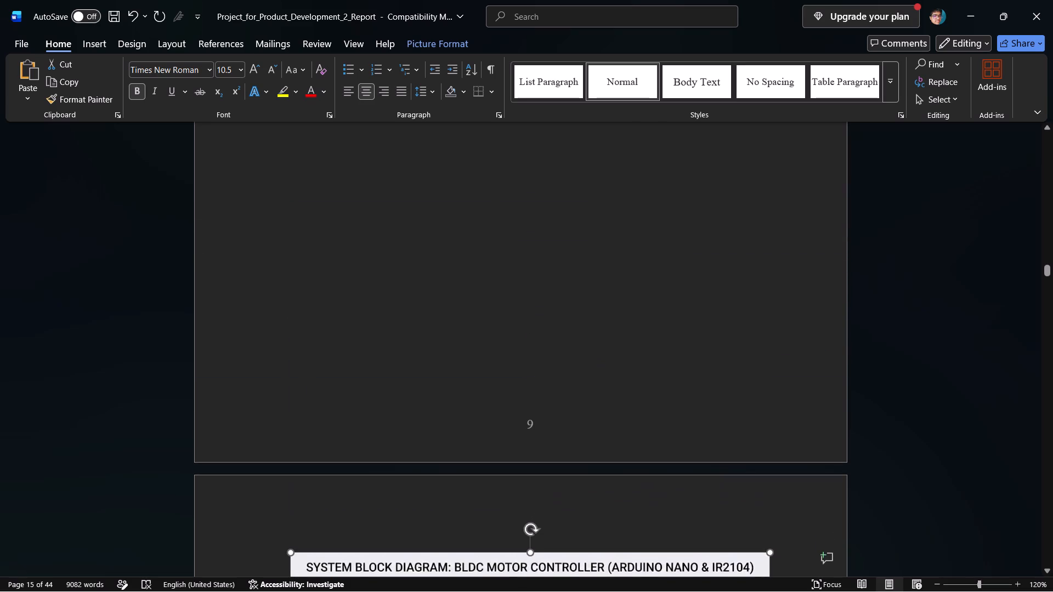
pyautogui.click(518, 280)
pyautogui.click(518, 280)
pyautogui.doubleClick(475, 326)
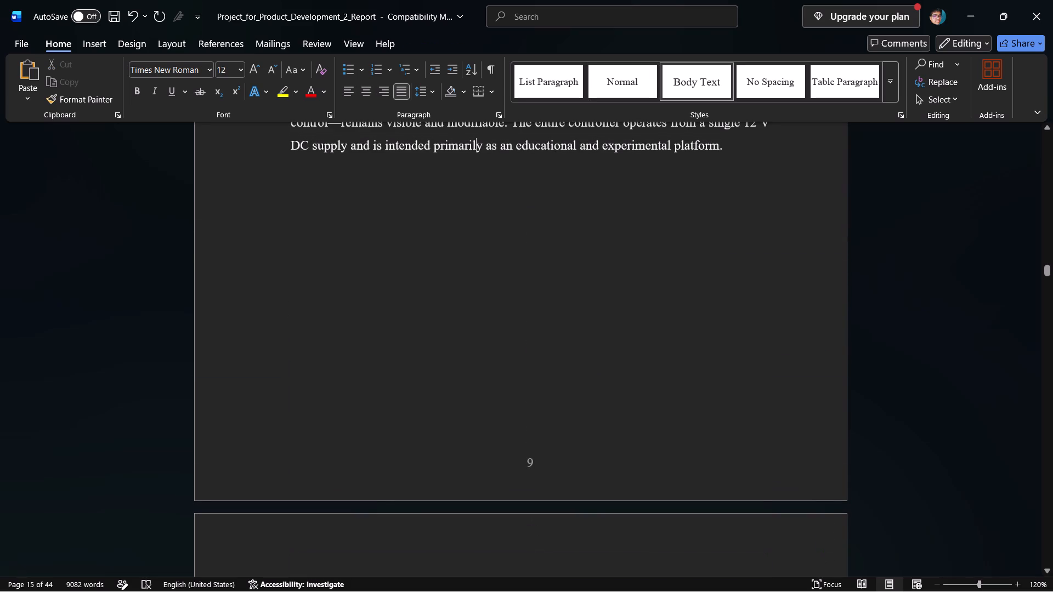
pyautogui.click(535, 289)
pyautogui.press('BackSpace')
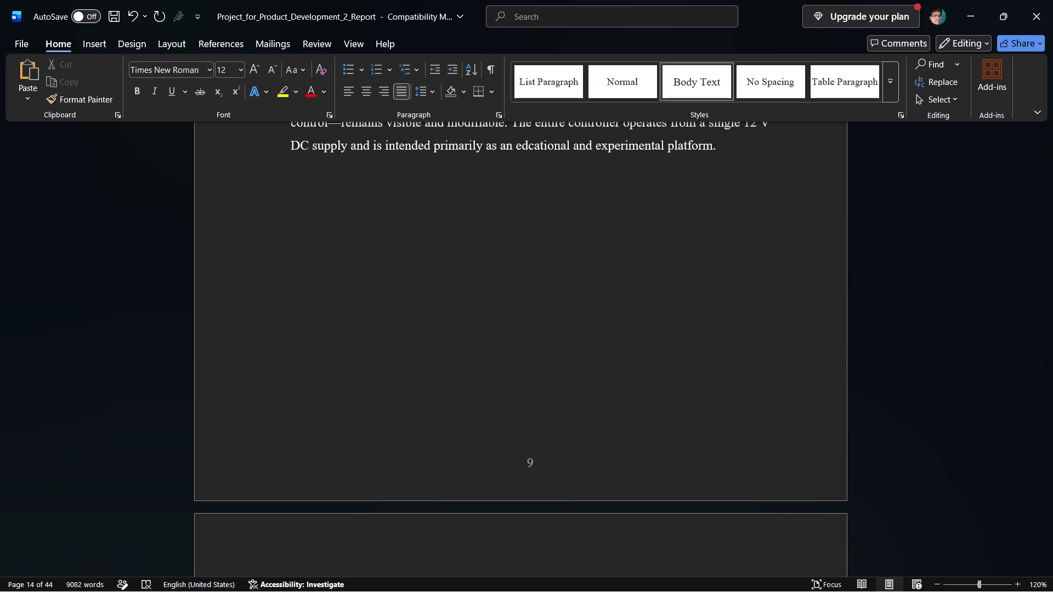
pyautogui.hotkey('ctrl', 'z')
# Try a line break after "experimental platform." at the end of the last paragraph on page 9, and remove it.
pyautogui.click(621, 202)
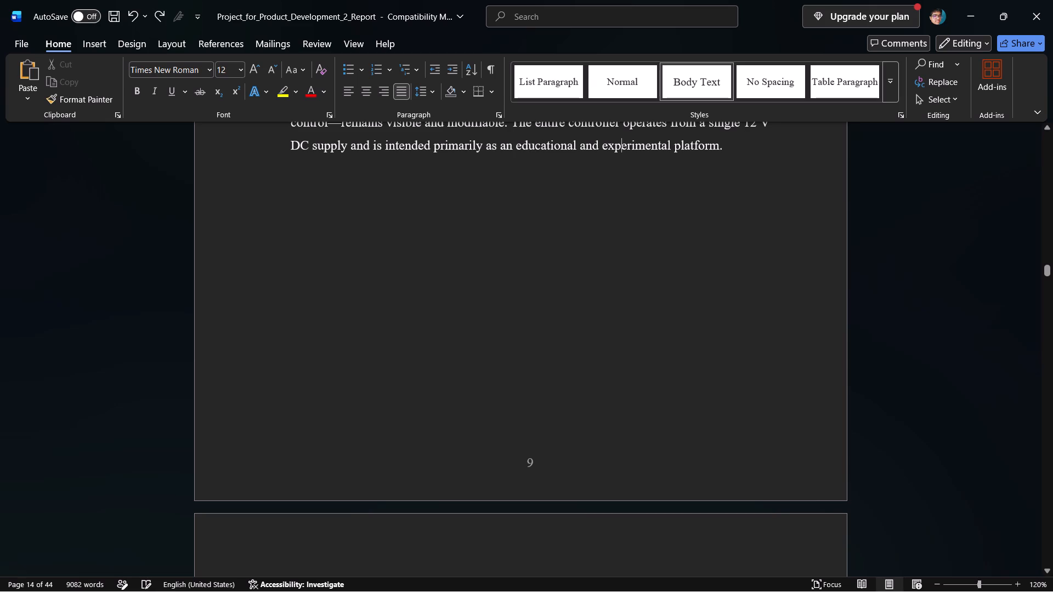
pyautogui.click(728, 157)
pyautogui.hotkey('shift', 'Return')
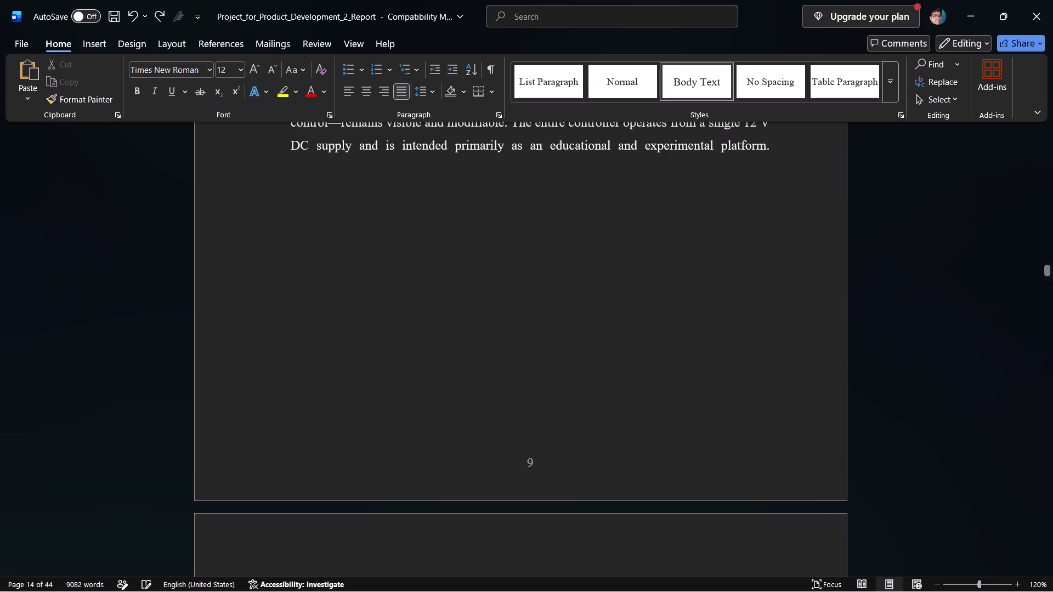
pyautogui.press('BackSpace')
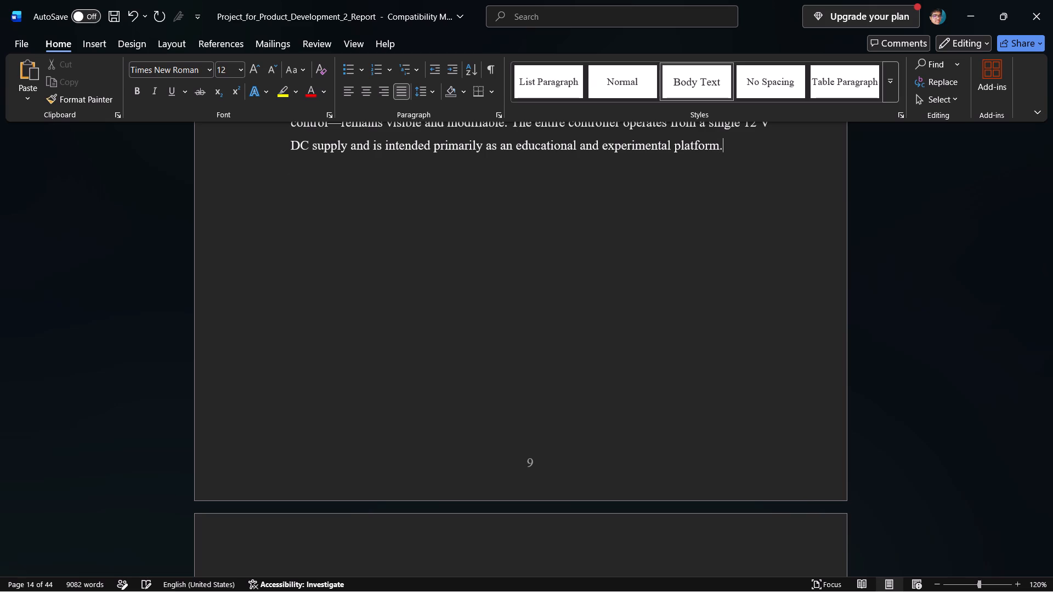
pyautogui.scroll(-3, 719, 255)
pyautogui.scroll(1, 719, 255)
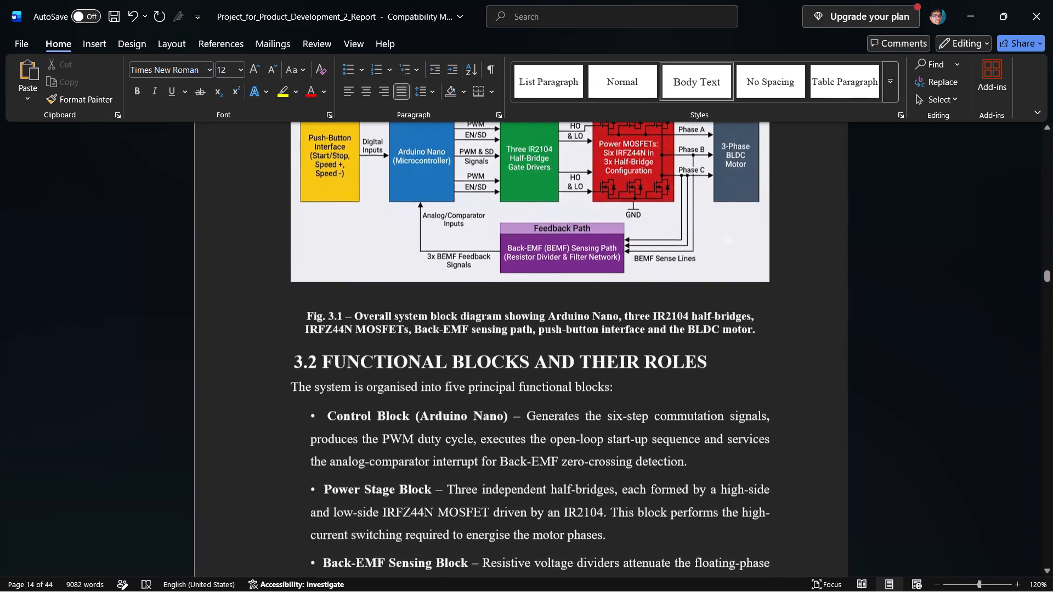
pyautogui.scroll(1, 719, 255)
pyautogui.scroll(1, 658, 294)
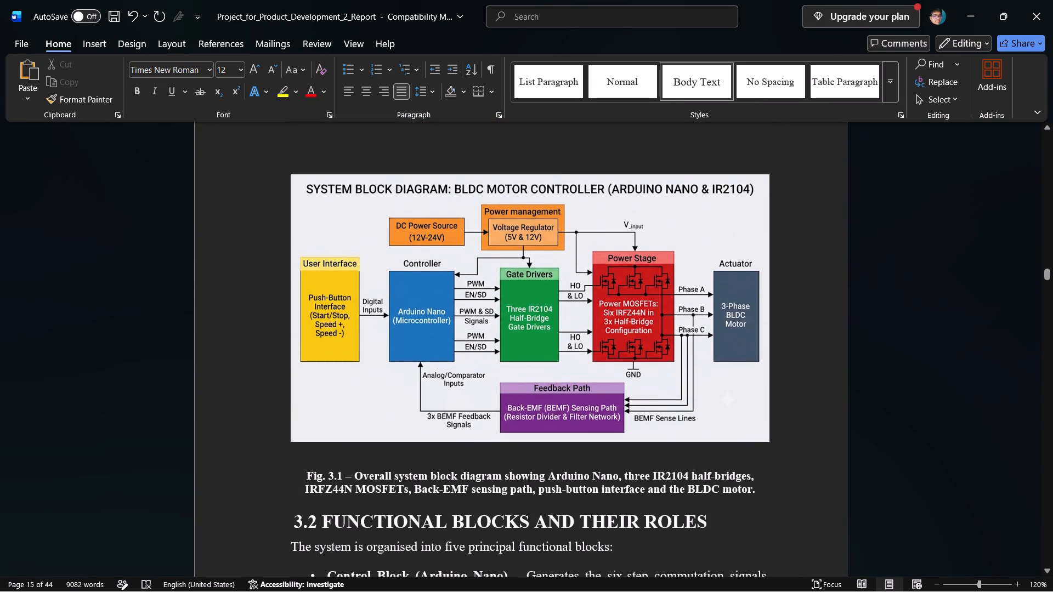
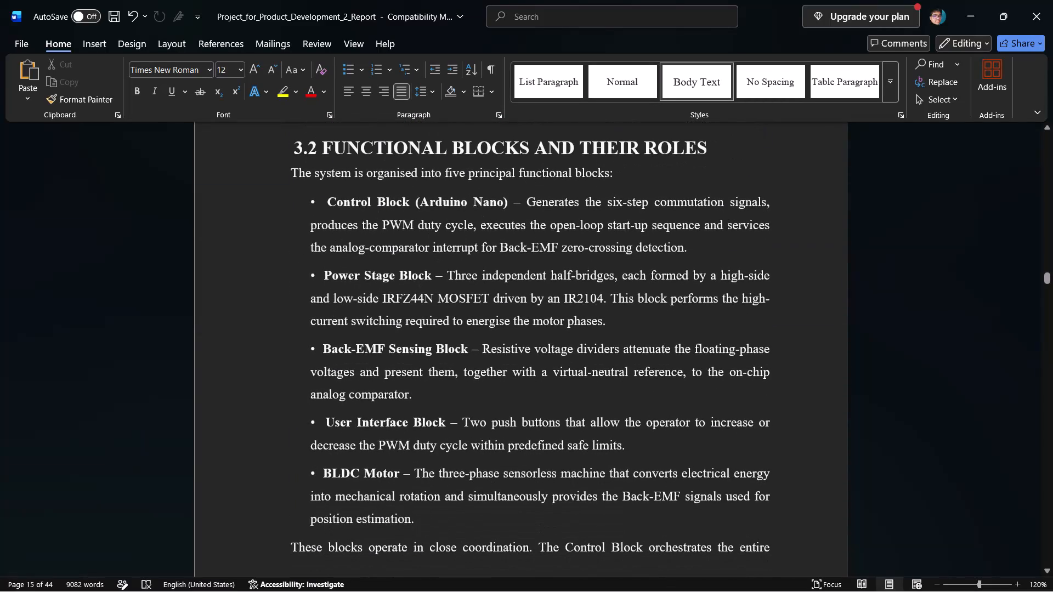
# Review the system block diagram in Fig. 3.1 against the functional block descriptions in section 3.2 on page 10 of the Word report.
pyautogui.scroll(2, 588, 207)
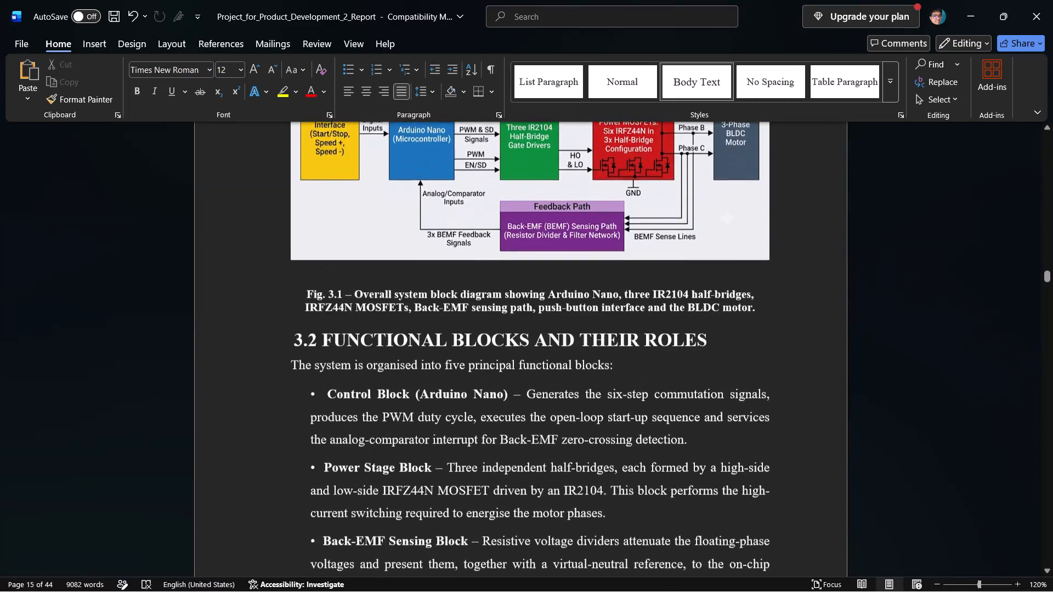
pyautogui.scroll(2, 588, 207)
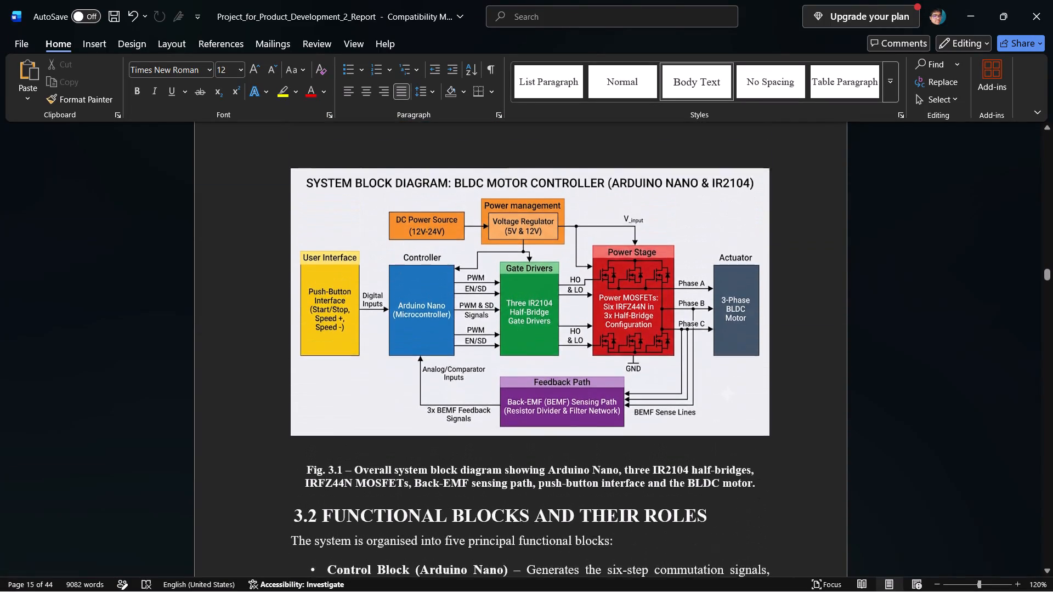
pyautogui.scroll(1, 588, 207)
pyautogui.scroll(-2, 588, 207)
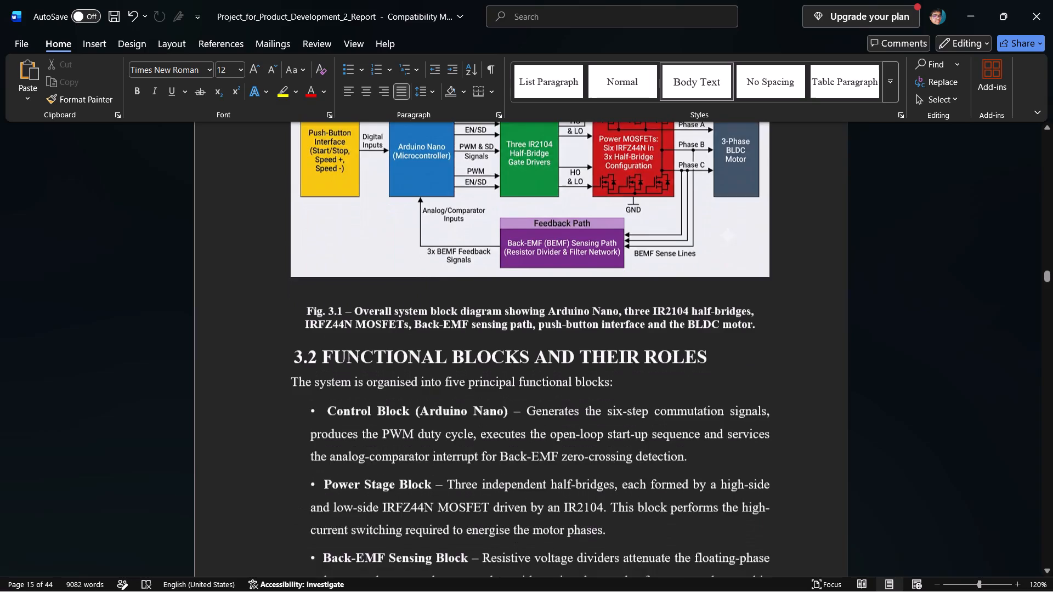
pyautogui.scroll(-2, 588, 207)
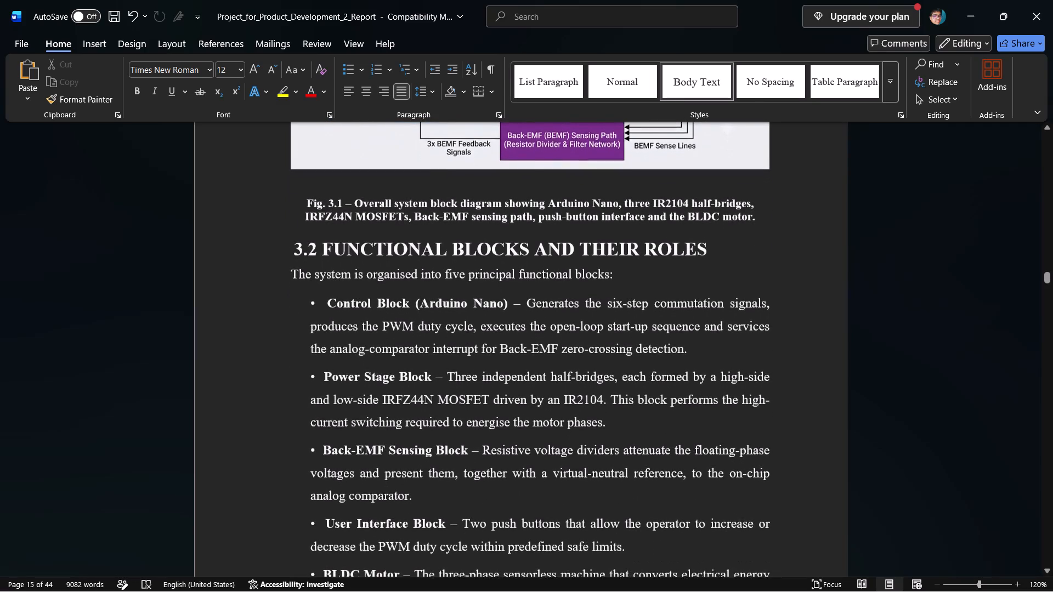
pyautogui.scroll(-1, 588, 207)
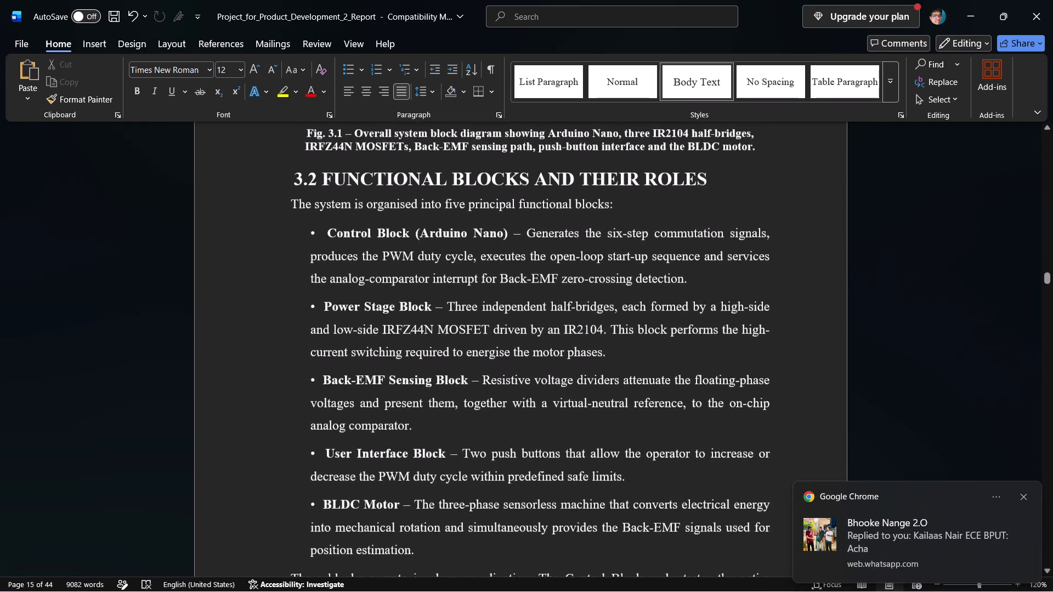
pyautogui.scroll(-1, 588, 207)
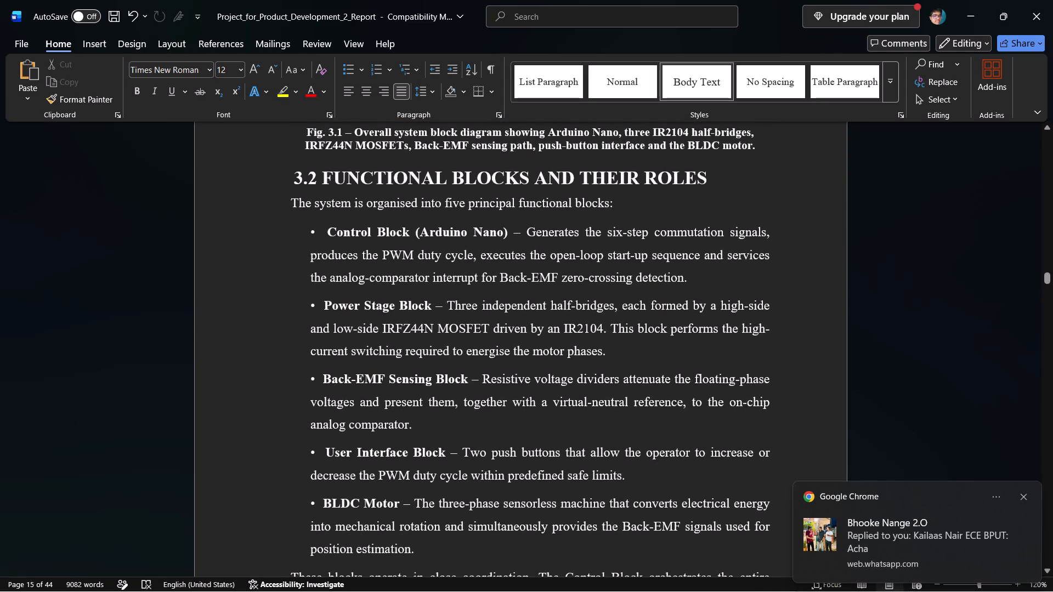
pyautogui.scroll(-1, 418, 301)
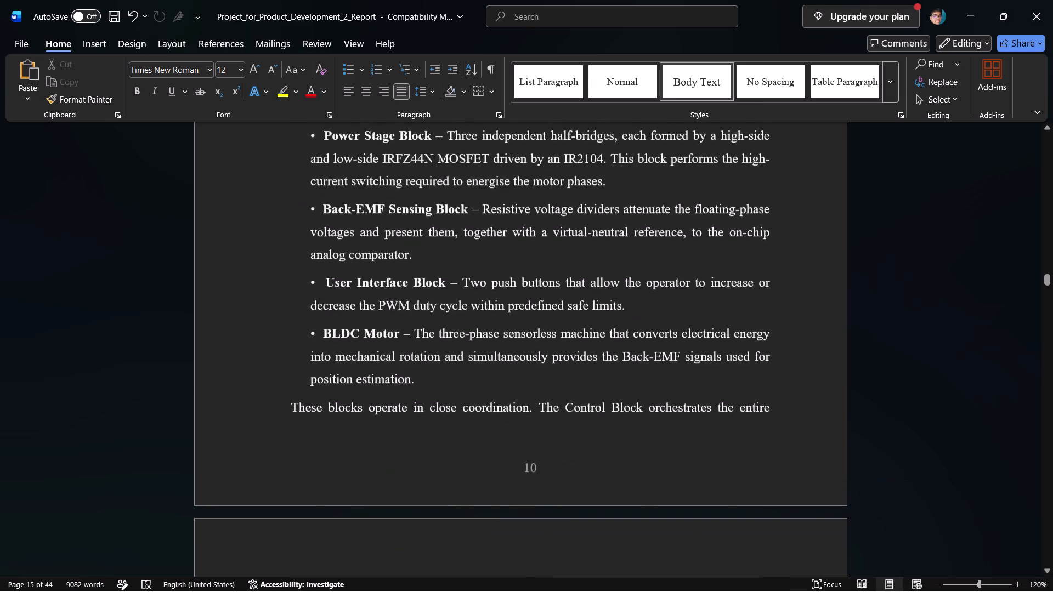